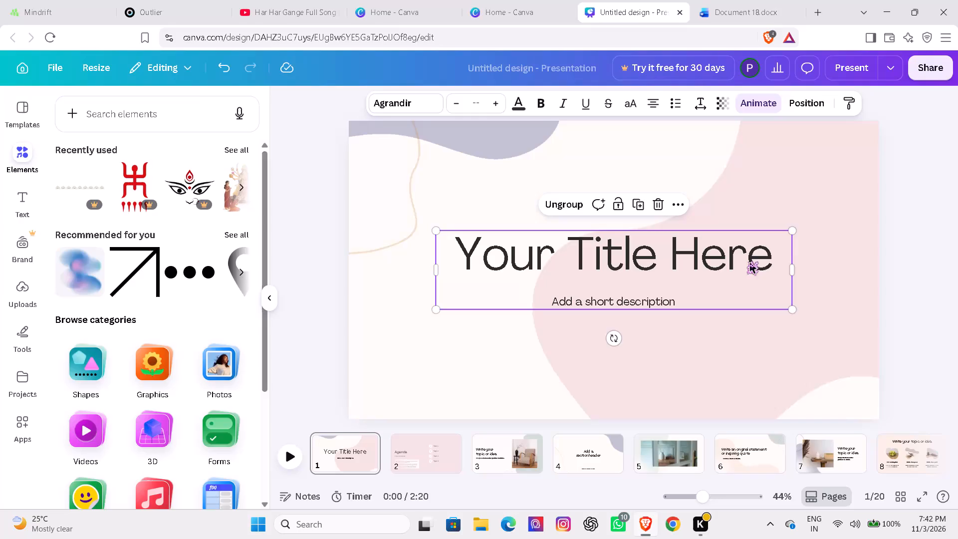
Replace the title text on slide 1 with "College assignment".
left_click(767, 260)
double_click(767, 260)
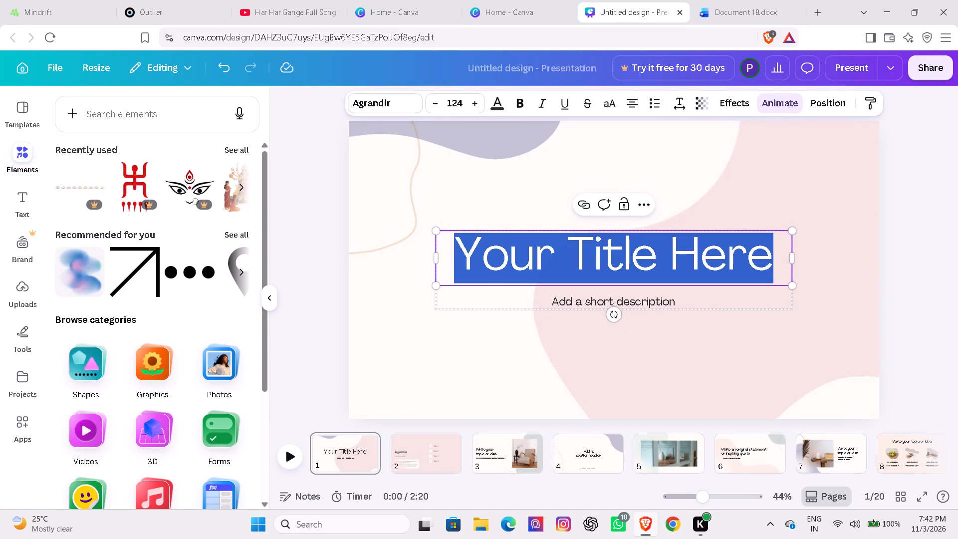
key("BackSpace")
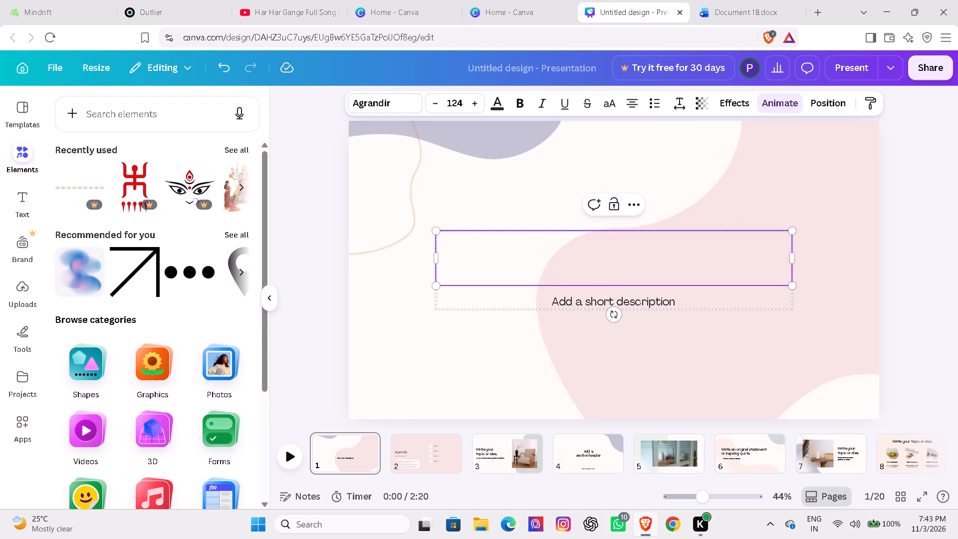
key("c")
type("oll")
key("BackSpace")
key("BackSpace")
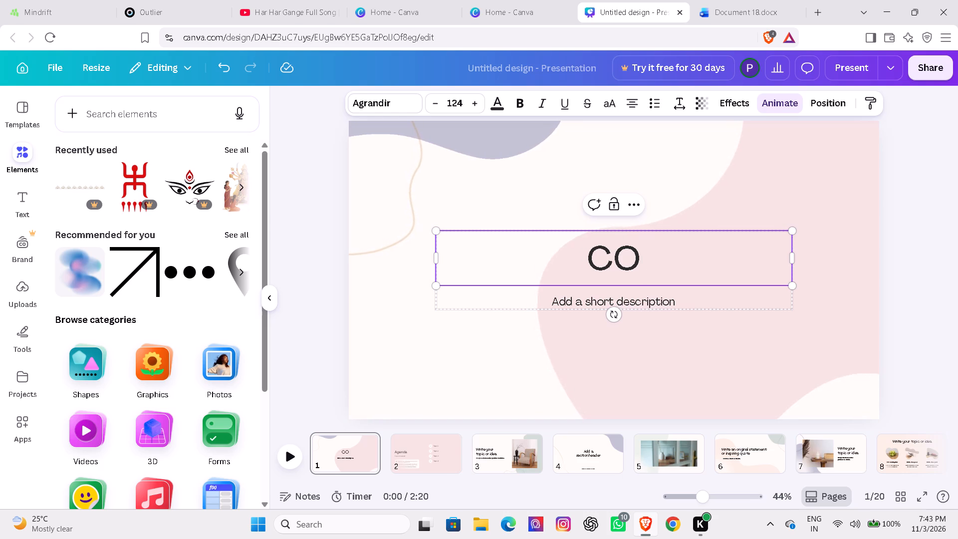
key("BackSpace")
key("BackSpace")
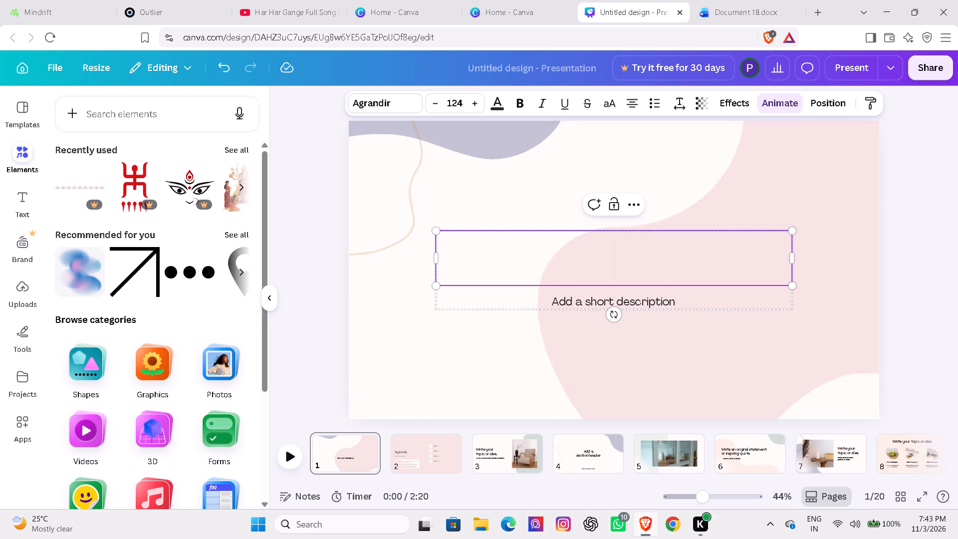
key("shift+c")
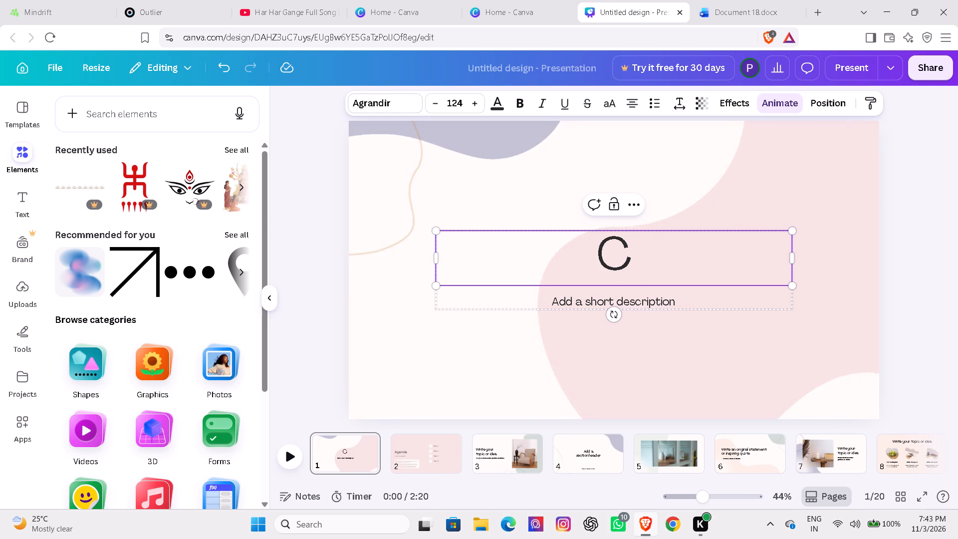
type("oll")
type("ege")
key("space")
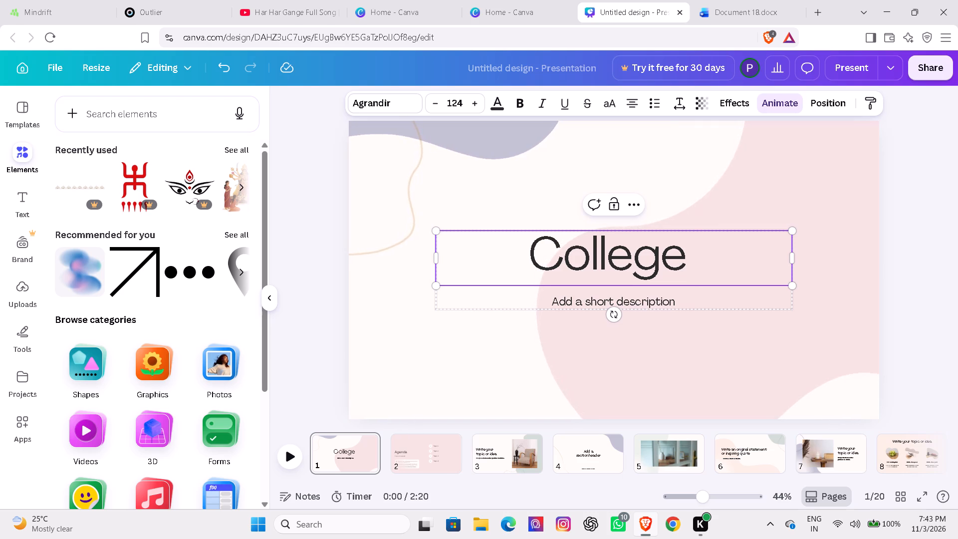
type("ass")
type("ig")
type("nm")
key("e")
type("nt")
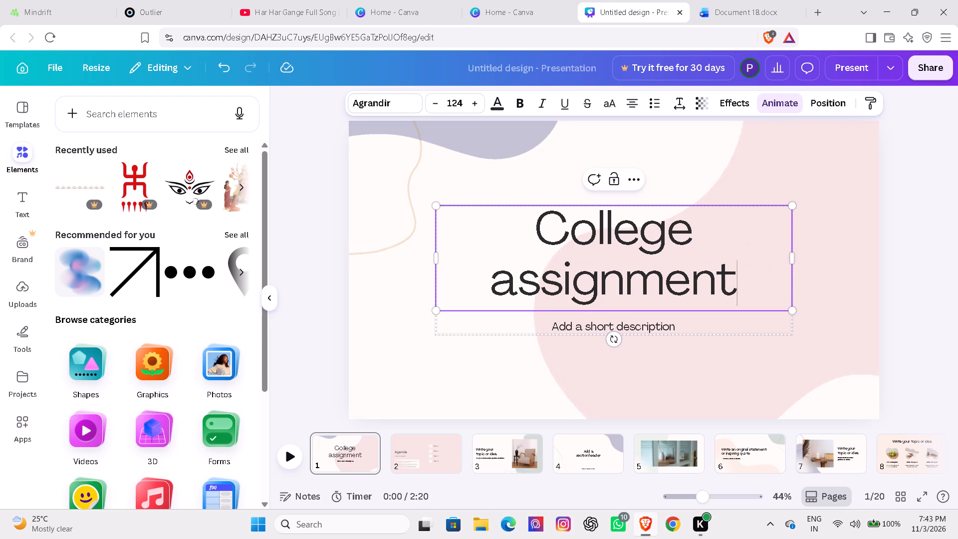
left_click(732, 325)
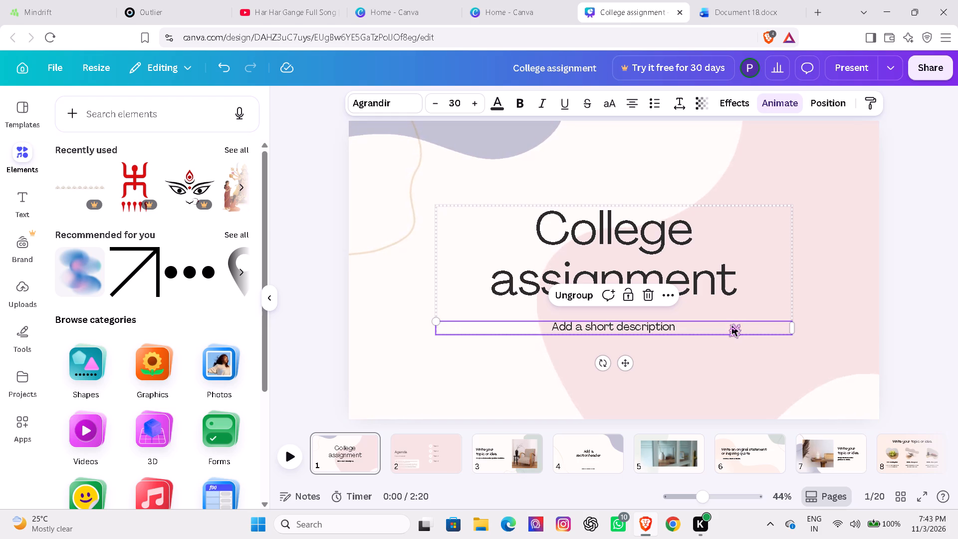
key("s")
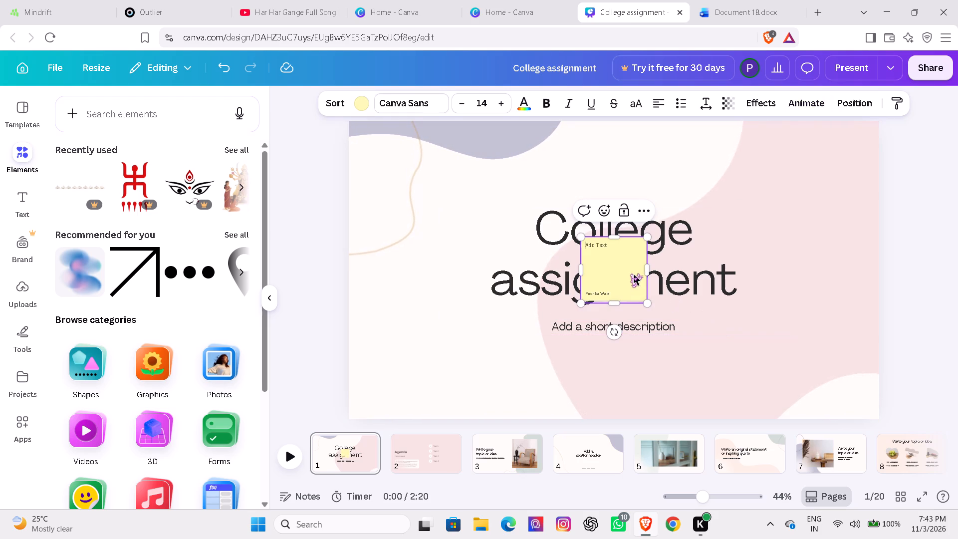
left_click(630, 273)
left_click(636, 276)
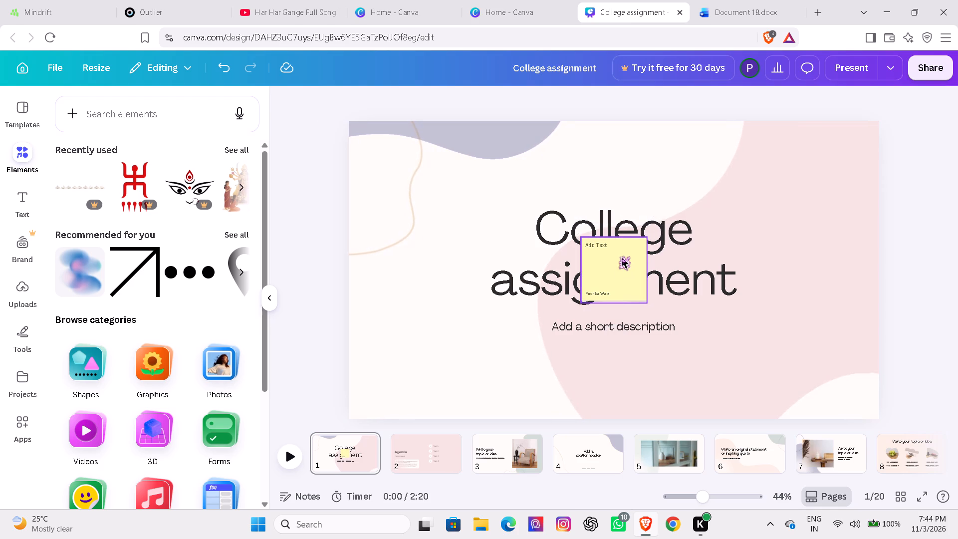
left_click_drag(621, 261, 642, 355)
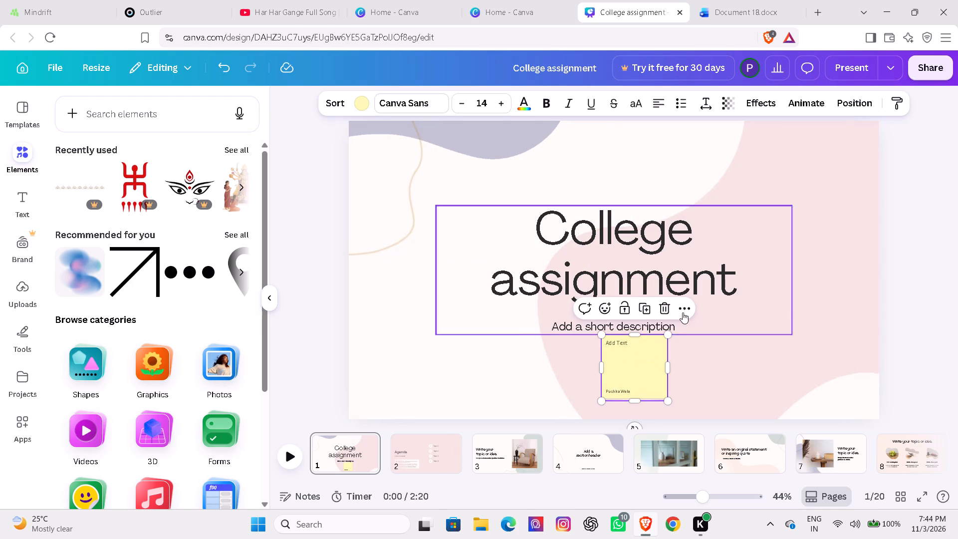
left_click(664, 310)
Clear the placeholder short description below the title on slide 1.
left_click(641, 324)
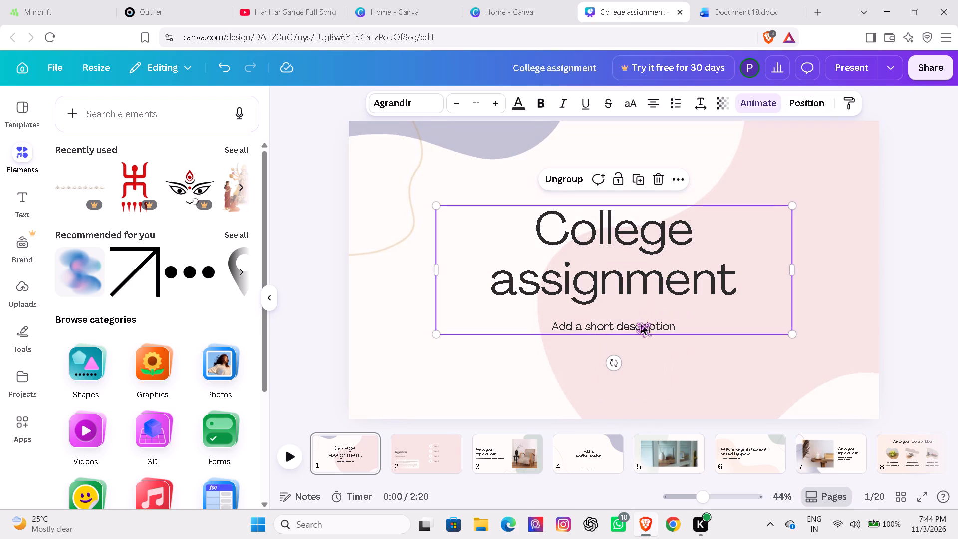
left_click(678, 326)
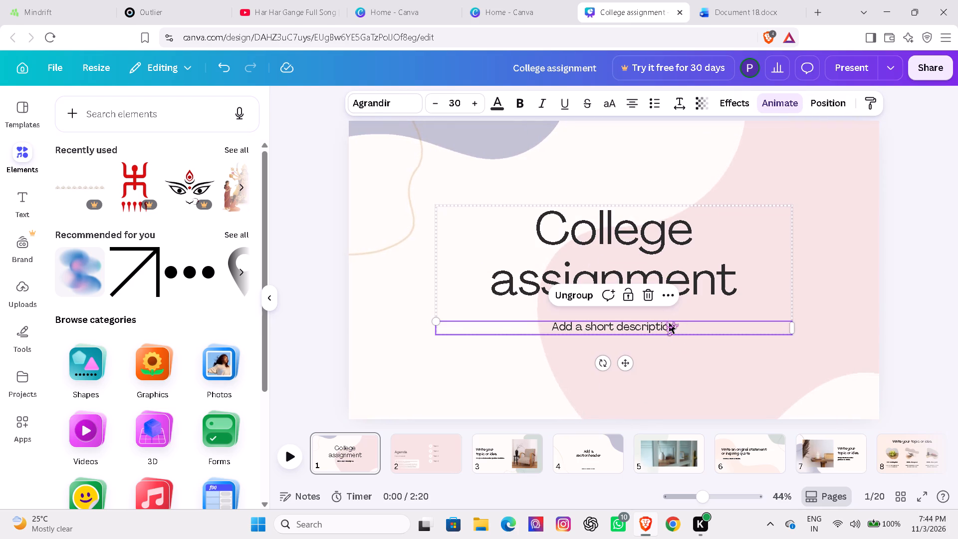
double_click(673, 325)
key("BackSpace")
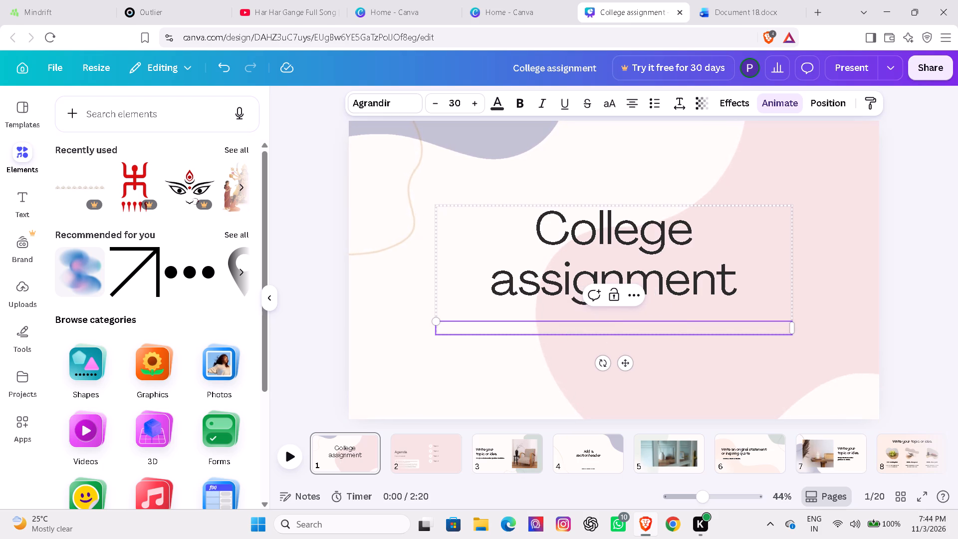
Enter "submitted by ash" in the description line below the title on slide 1.
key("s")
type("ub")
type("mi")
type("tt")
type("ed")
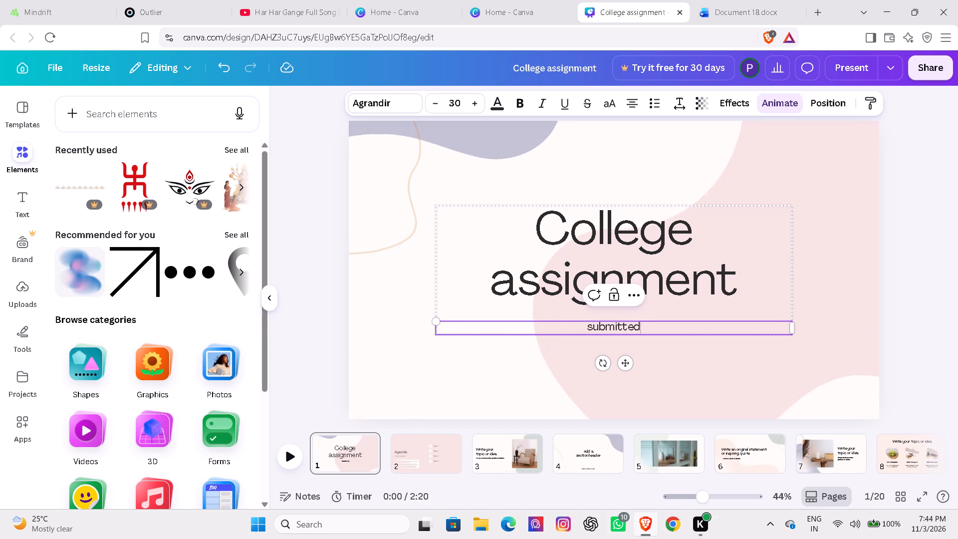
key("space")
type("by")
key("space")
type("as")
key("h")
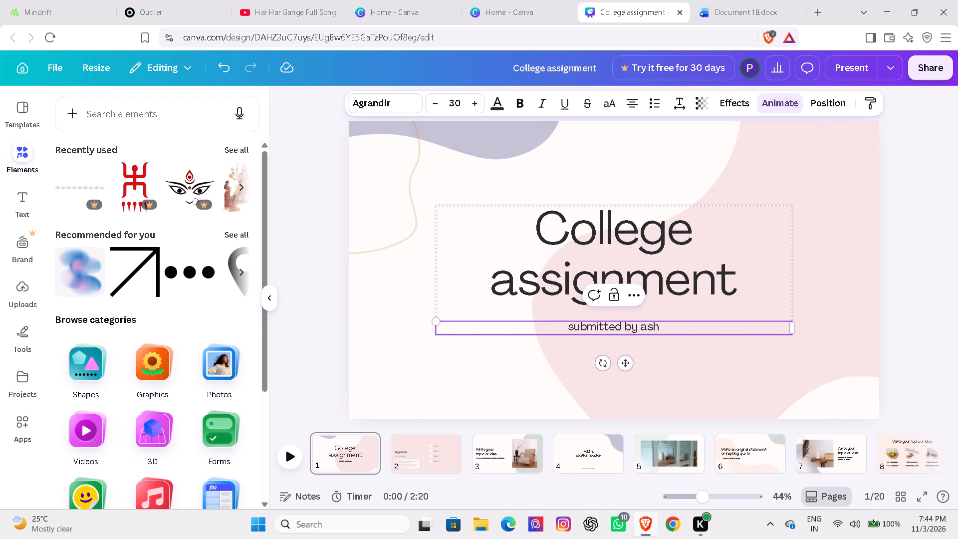
Open the "Agenda" heading text on slide 2 for editing.
left_click(411, 463)
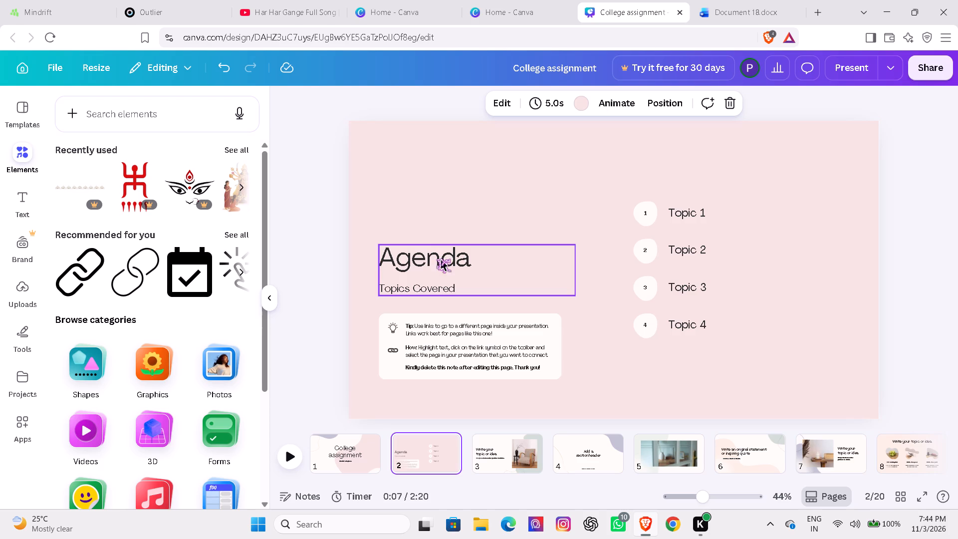
left_click(472, 283)
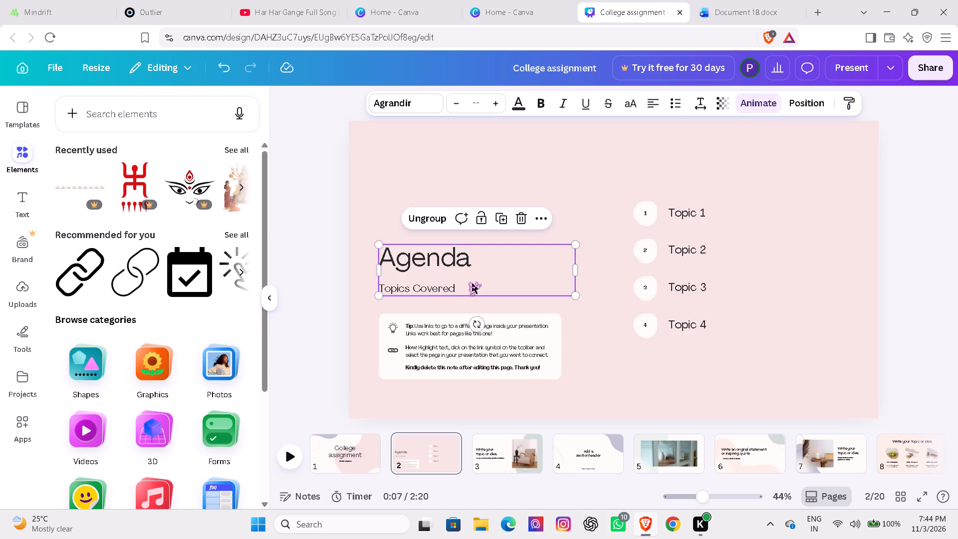
double_click(473, 264)
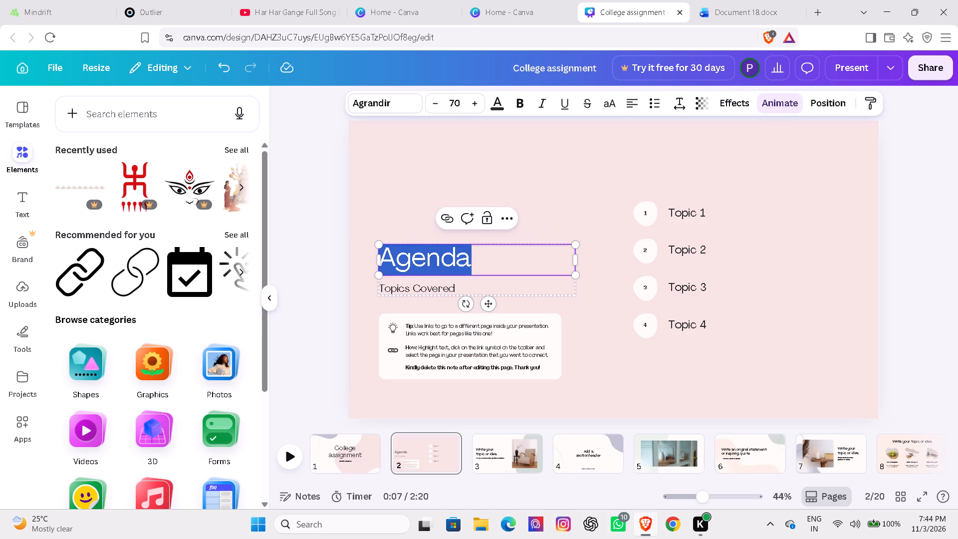
Clear the "Agenda" heading text on slide 2.
key("BackSpace")
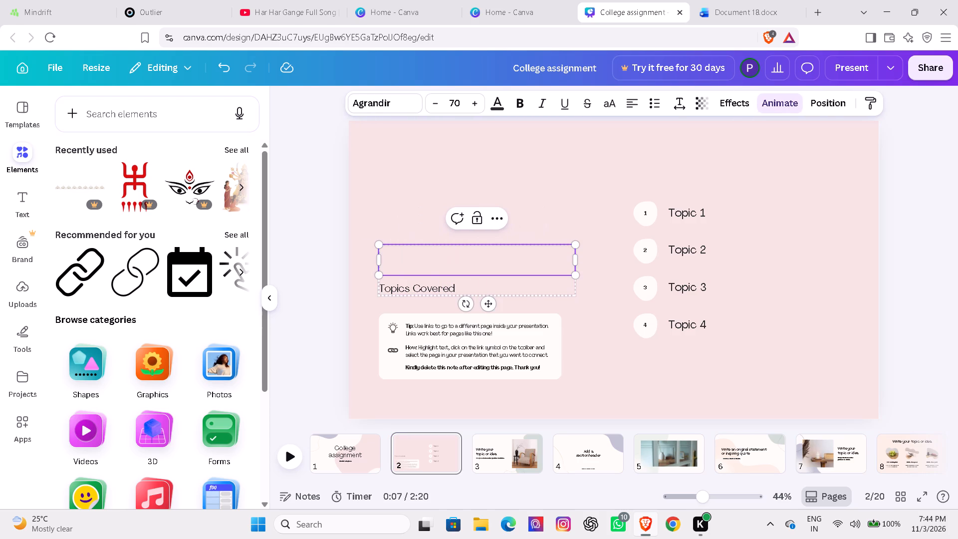
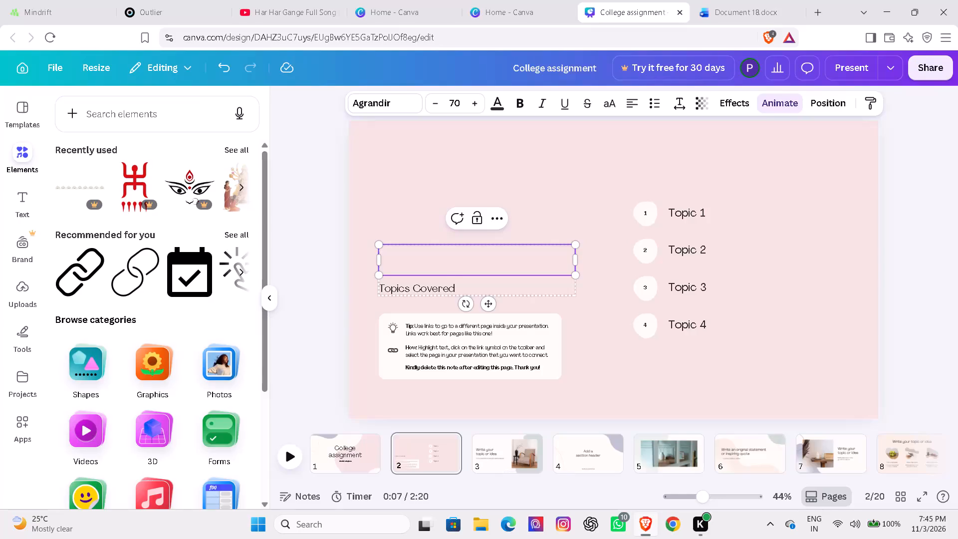
Increase the font size of the "Topics Covered" text on slide 2 to 35.
left_click(444, 282)
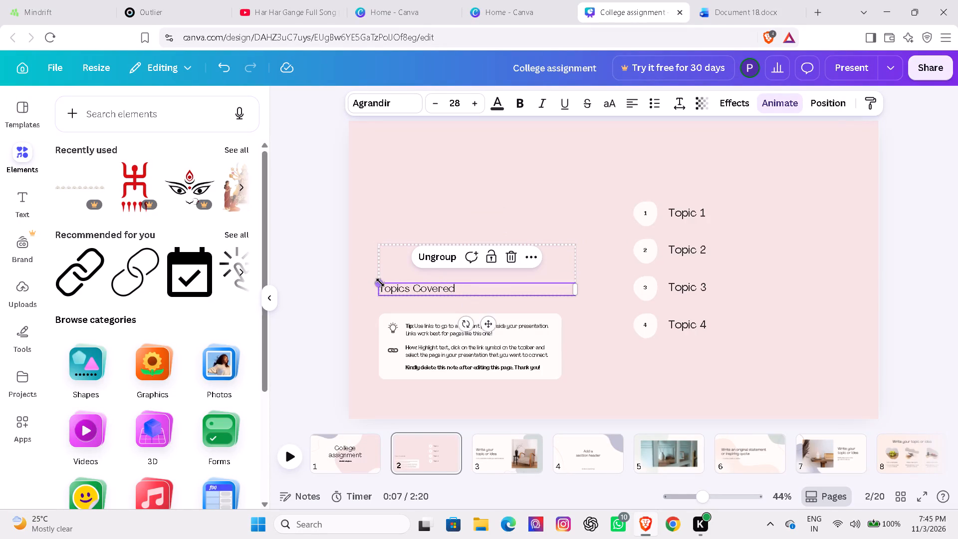
left_click_drag(381, 282, 375, 254)
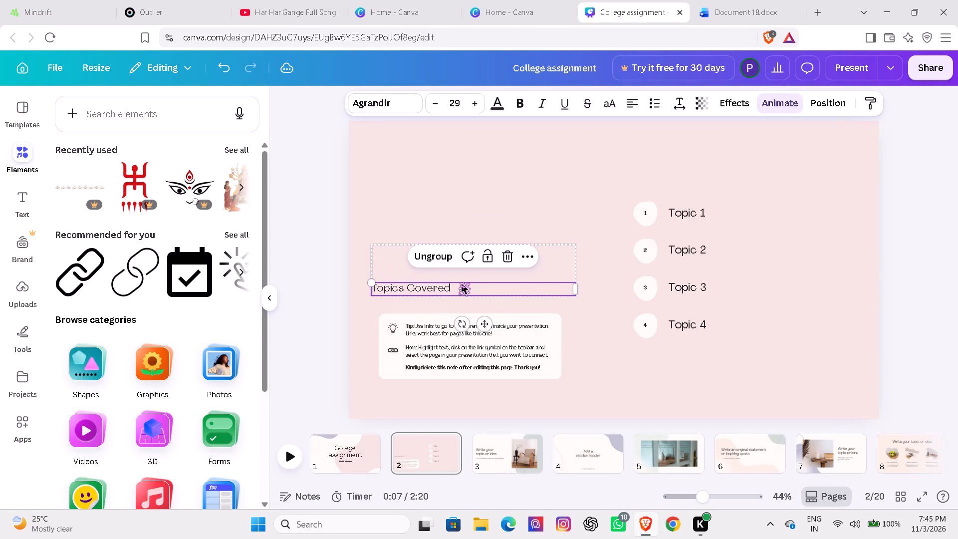
left_click(463, 279)
left_click(455, 278)
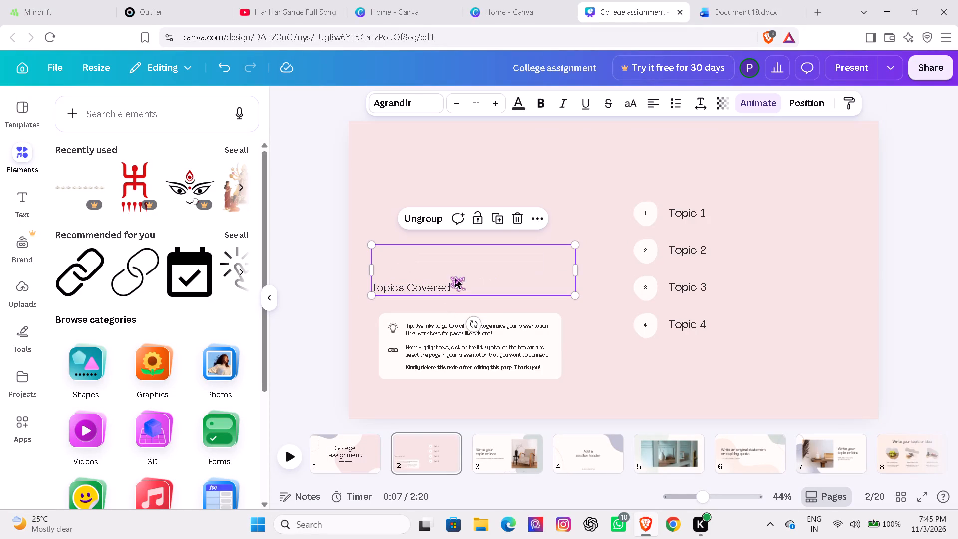
left_click(441, 285)
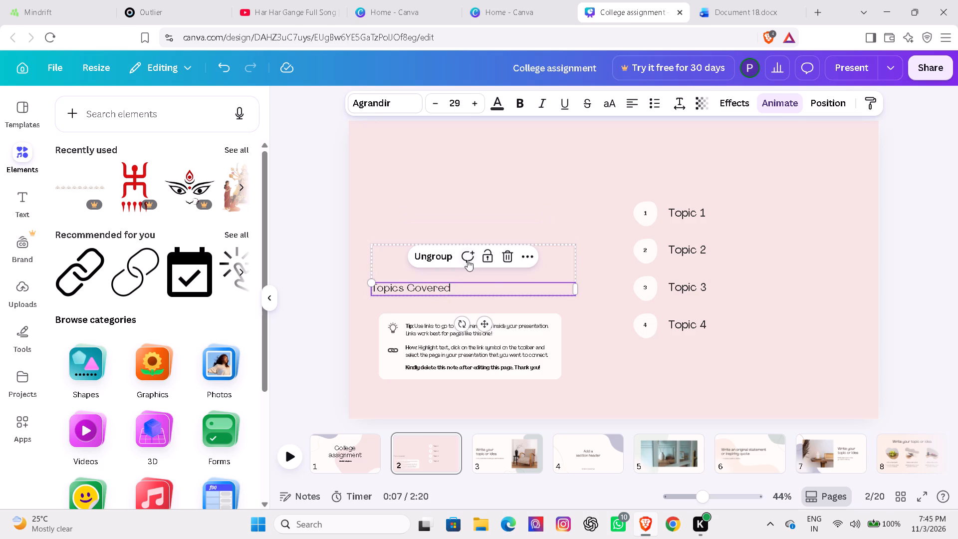
left_click(473, 102)
triple_click(473, 102)
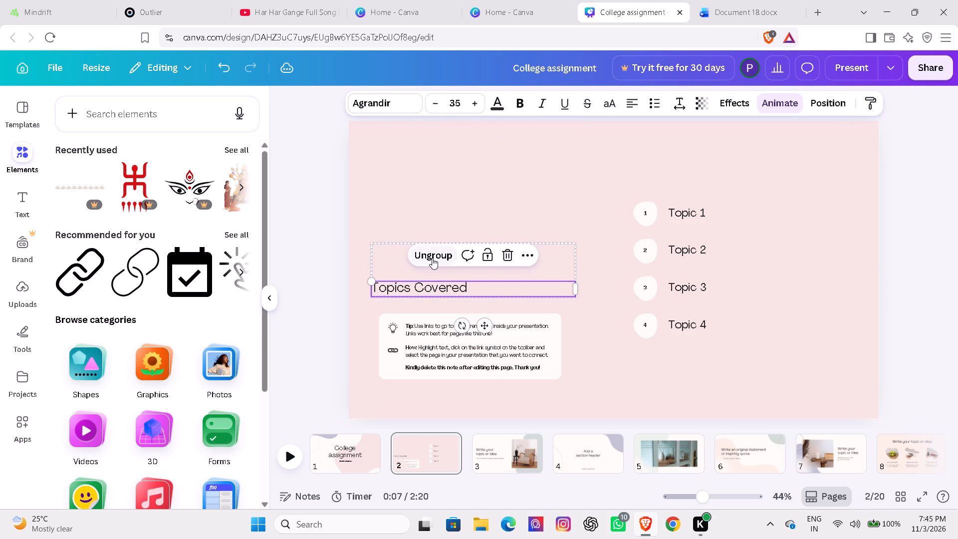
Move the "Topics Covered" text up into the space of the emptied heading.
left_click_drag(422, 285, 429, 253)
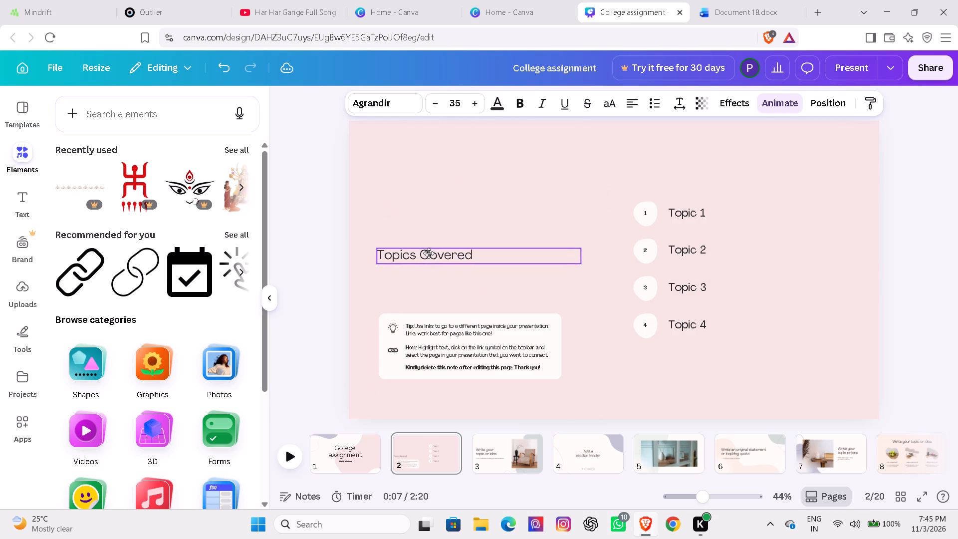
left_click_drag(429, 253, 430, 254)
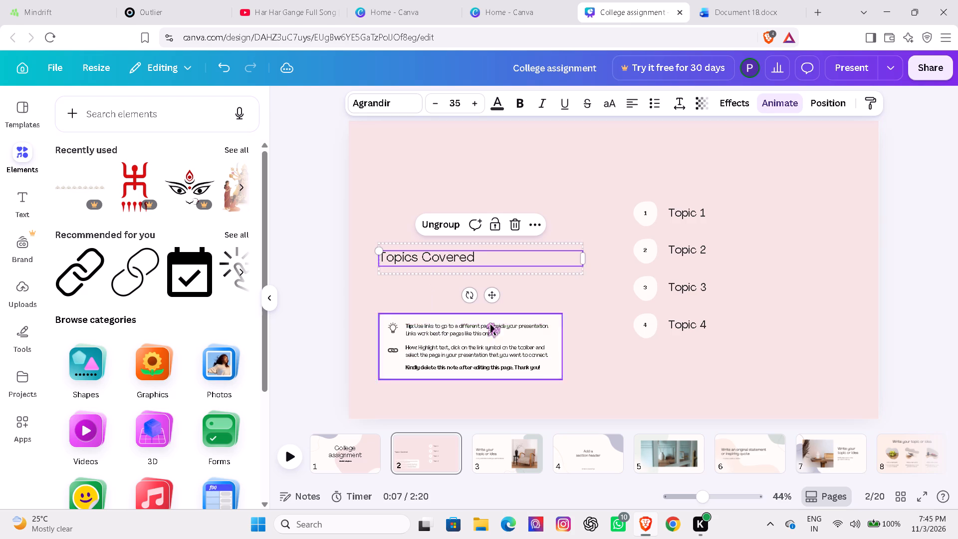
Delete the whole tip note on slide 2: its white background, instruction text, both icons and the closing line.
left_click(382, 315)
left_click(488, 292)
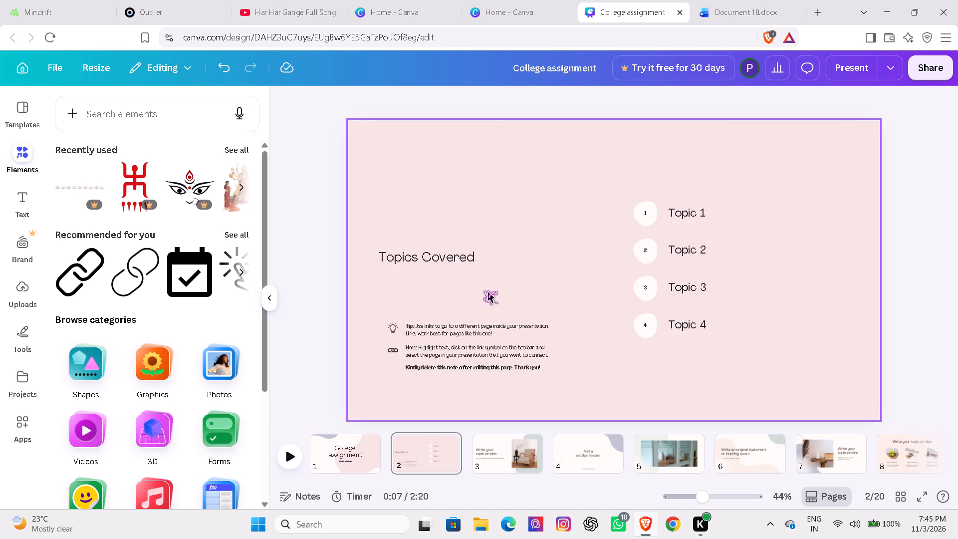
left_click(394, 320)
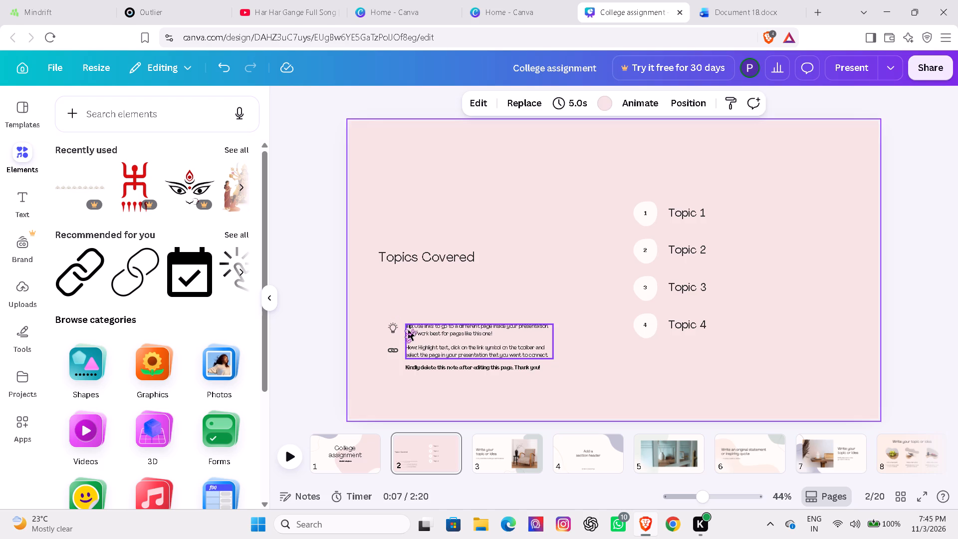
left_click(408, 329)
left_click(496, 299)
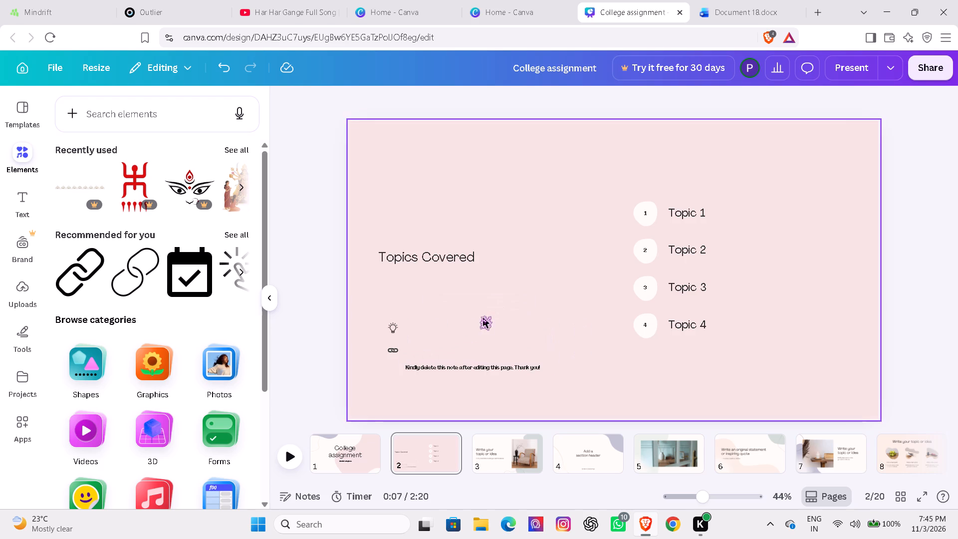
left_click(392, 346)
left_click(412, 311)
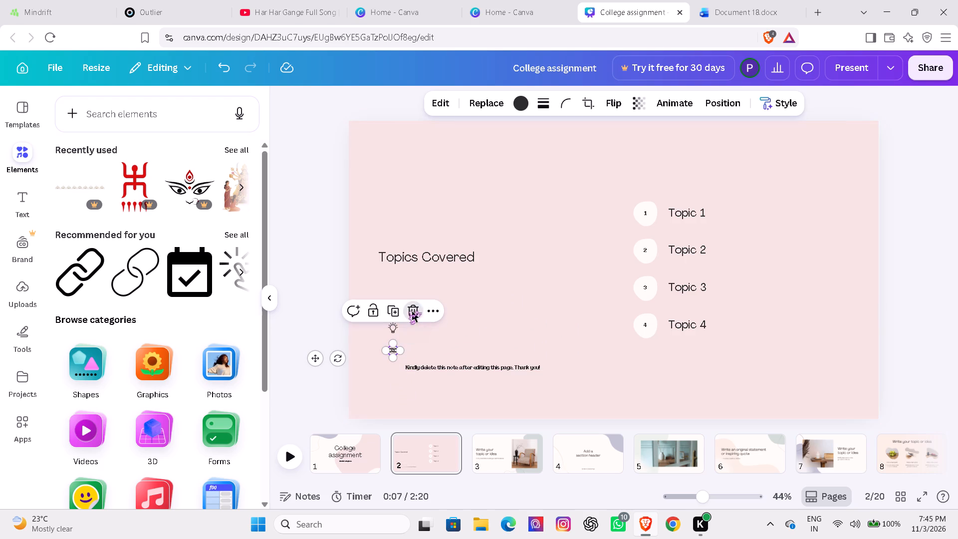
left_click(394, 324)
left_click(413, 302)
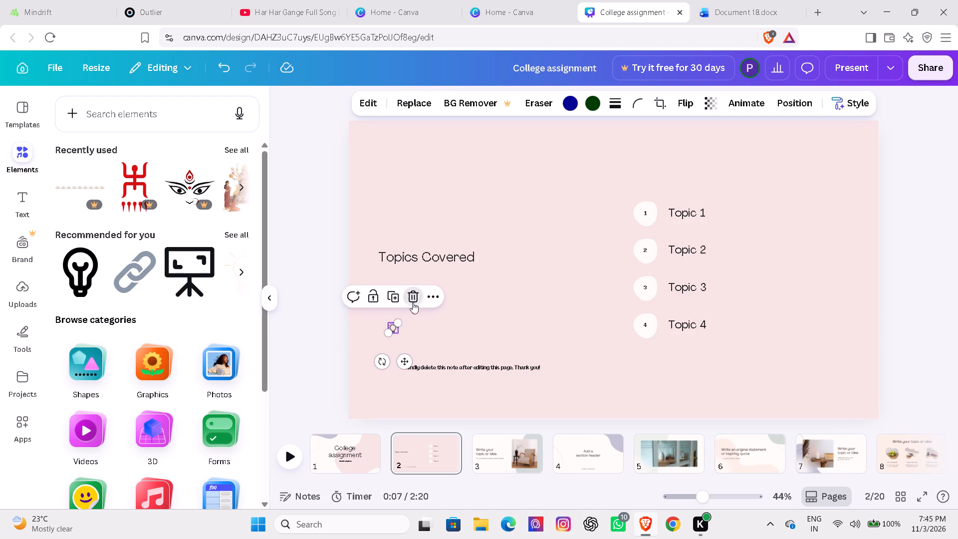
right_click(436, 371)
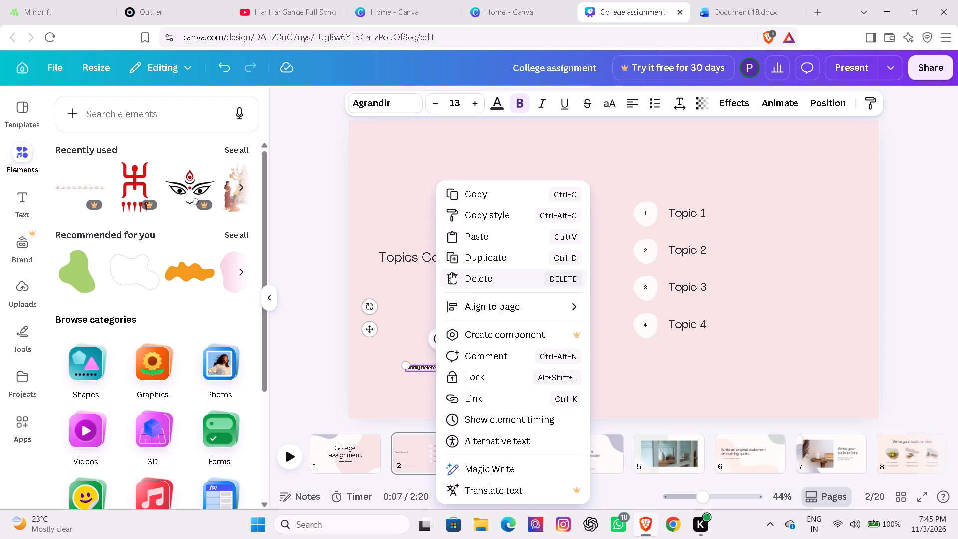
left_click(399, 314)
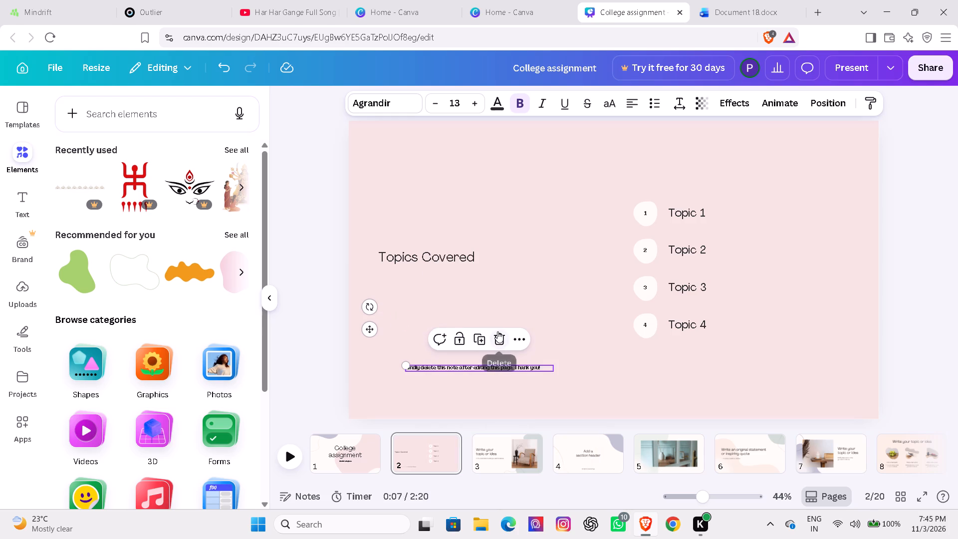
left_click(497, 331)
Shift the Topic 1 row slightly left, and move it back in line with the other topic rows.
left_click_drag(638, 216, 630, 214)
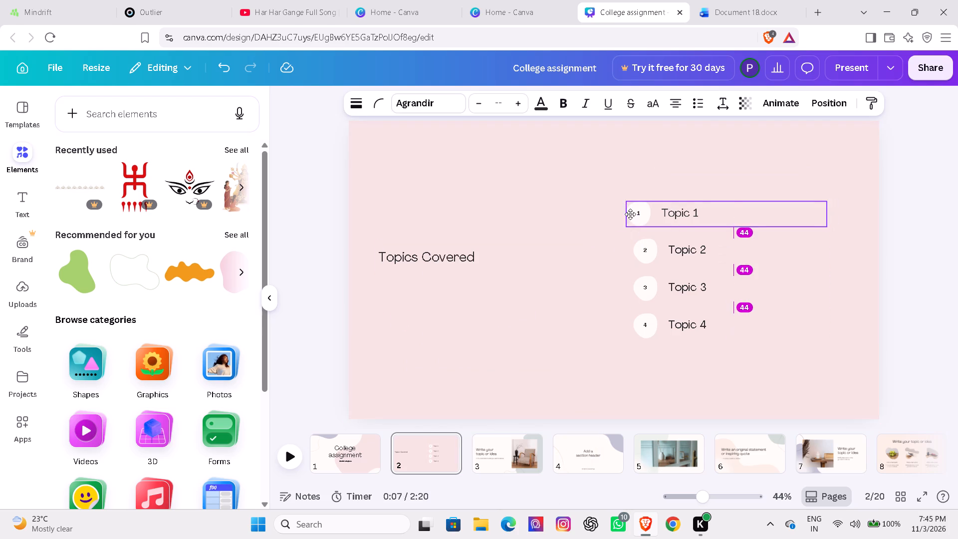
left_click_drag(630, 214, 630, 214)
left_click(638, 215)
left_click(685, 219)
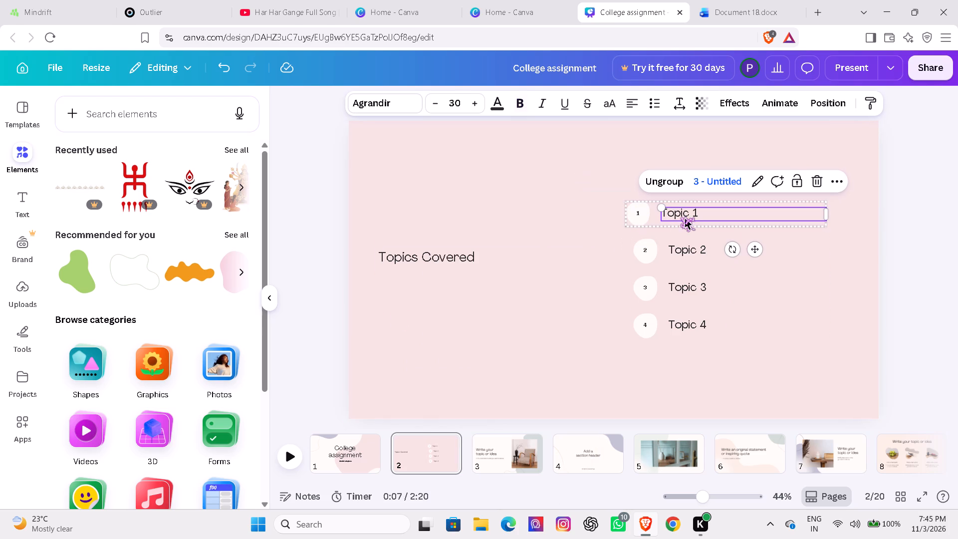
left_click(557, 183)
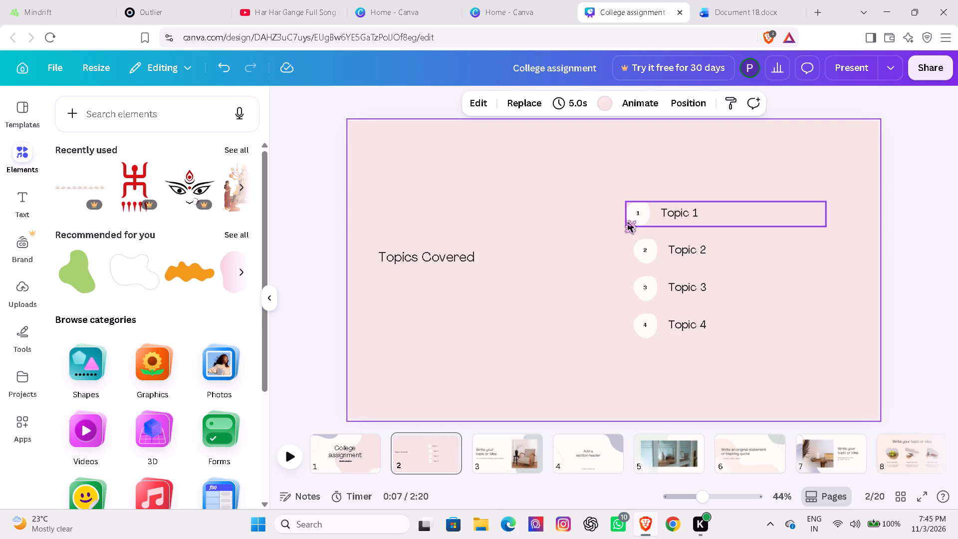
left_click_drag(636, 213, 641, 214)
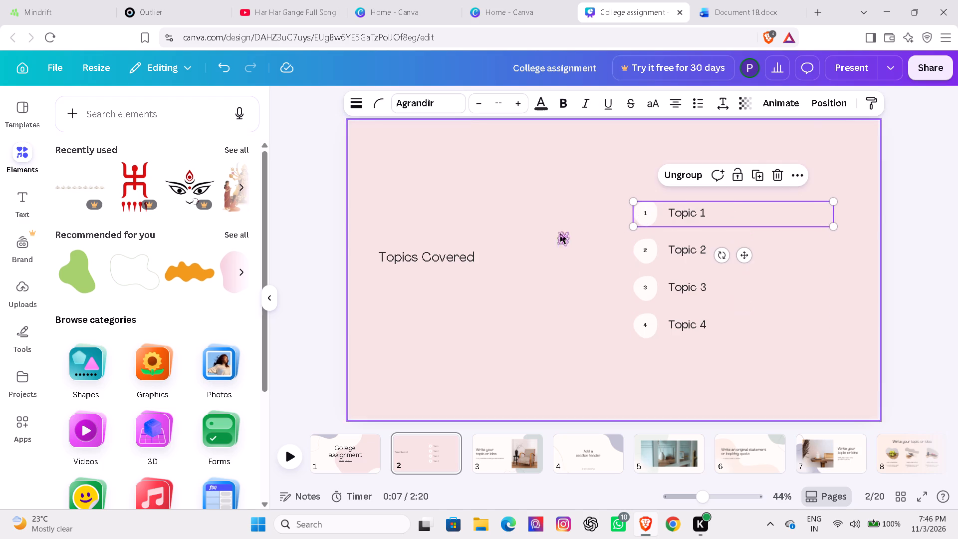
Move the "Topics Covered" heading to the top centre of slide 2 and enlarge its box to about 962 by 144.
left_click_drag(481, 255, 642, 152)
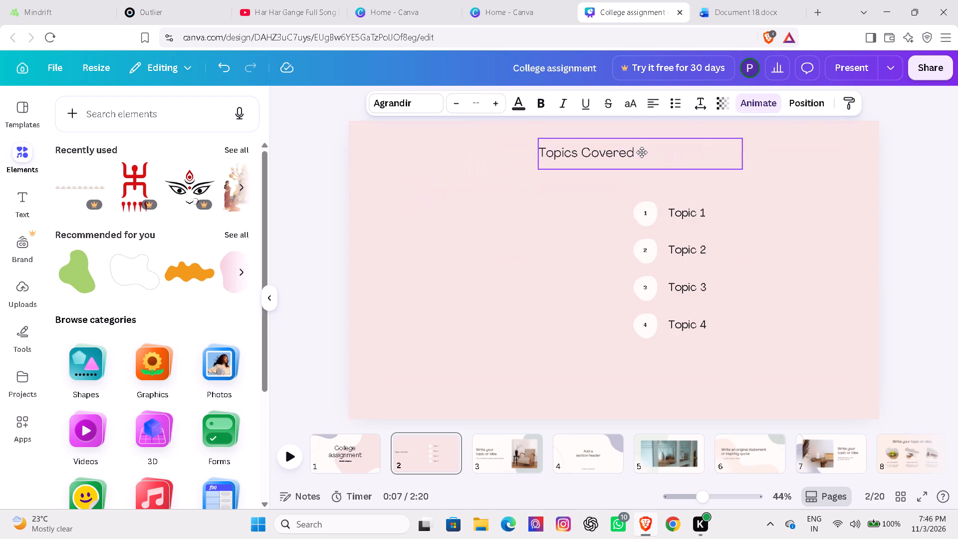
left_click_drag(642, 152, 642, 156)
left_click_drag(538, 144, 474, 141)
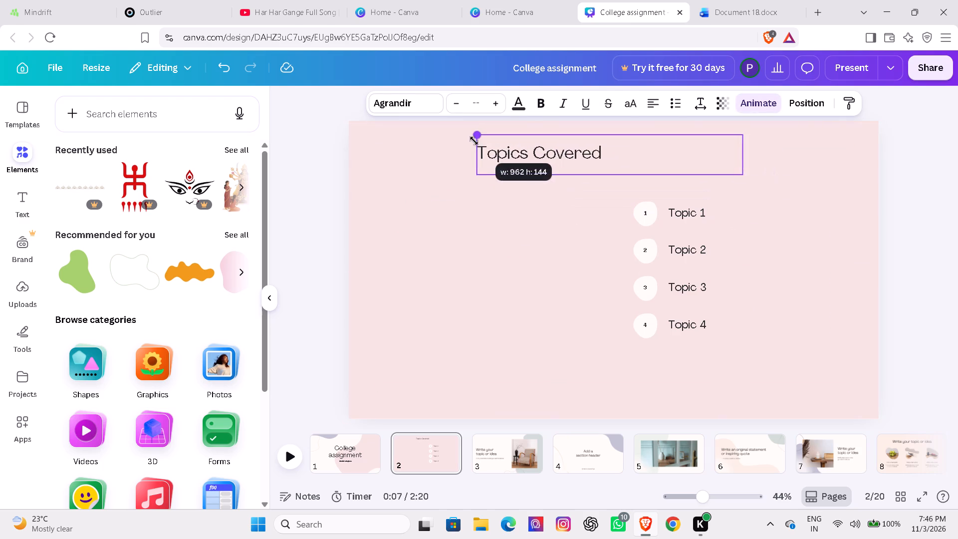
left_click_drag(474, 141, 473, 140)
Replace the "Topic 1" text on slide 2 with "college management".
left_click(693, 211)
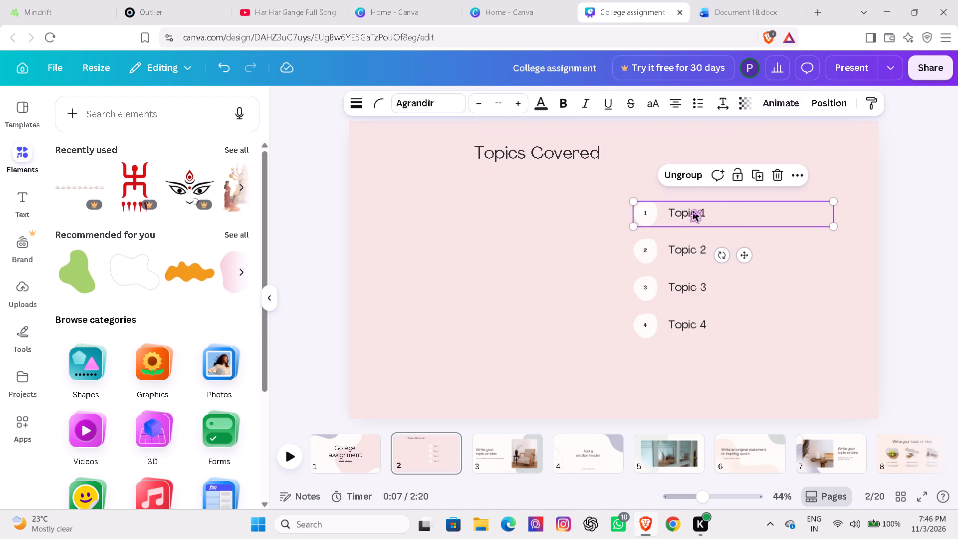
double_click(737, 215)
key("backslash")
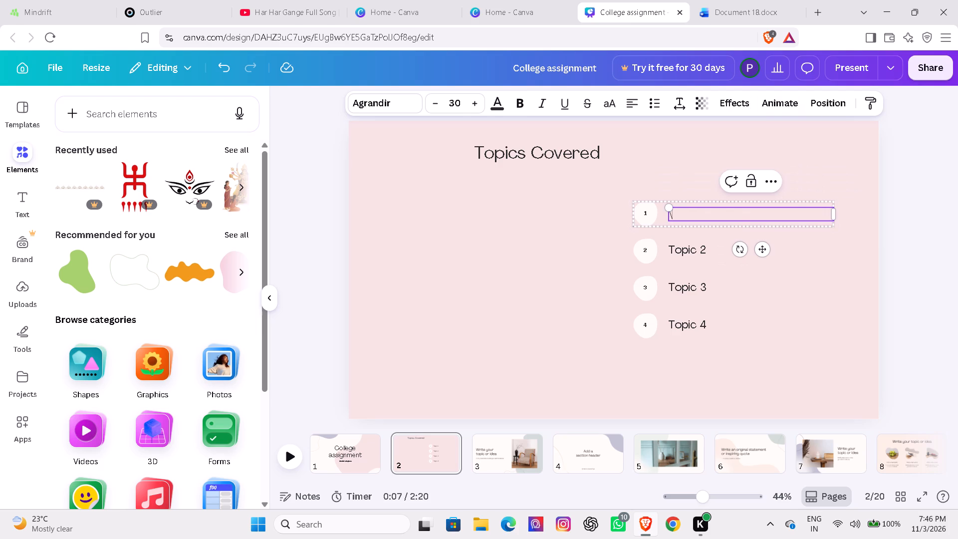
key("BackSpace")
key("c")
type("oll")
type("eg")
key("e")
key("space")
key("m")
type("anage")
key("m")
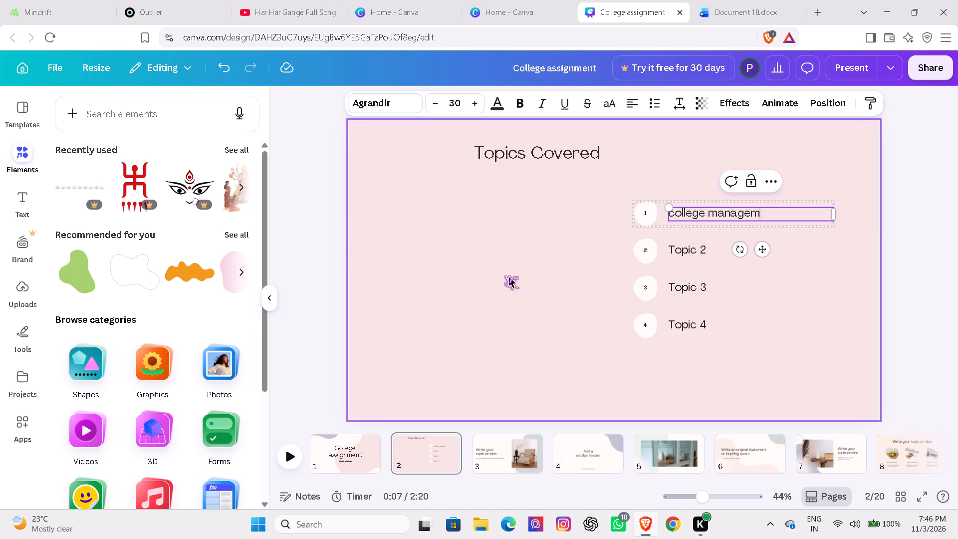
key("e")
type("nt")
Replace the "Topic 2" text on slide 2 with "Time management".
double_click(703, 252)
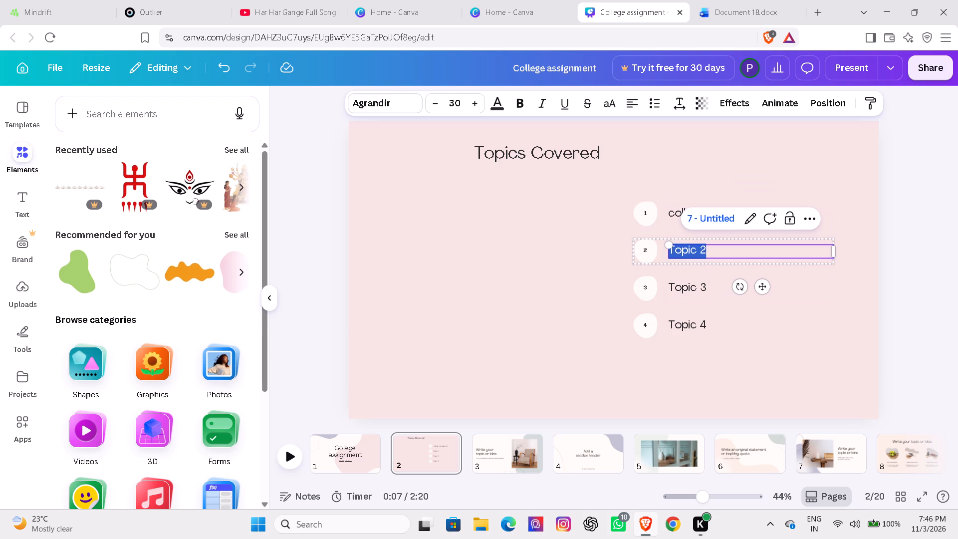
key("BackSpace")
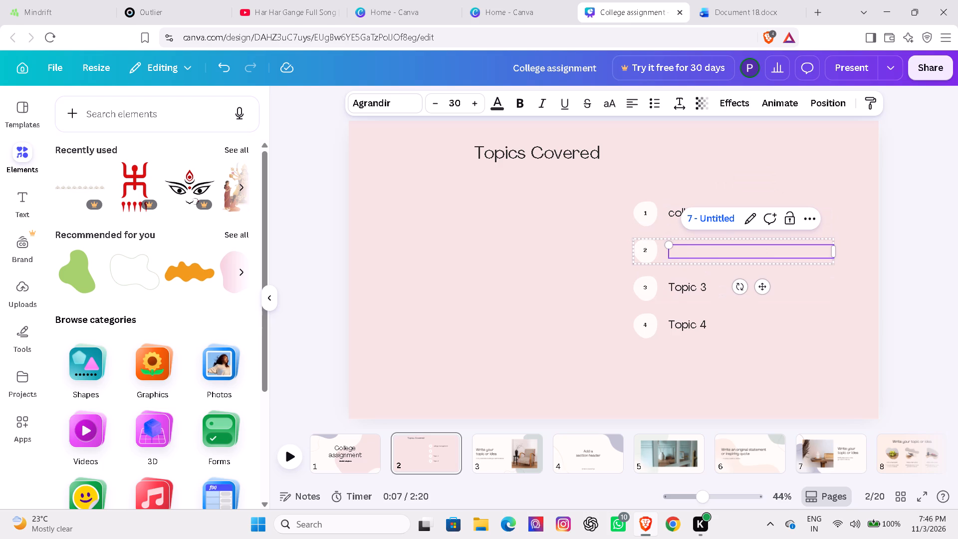
key("shift+t")
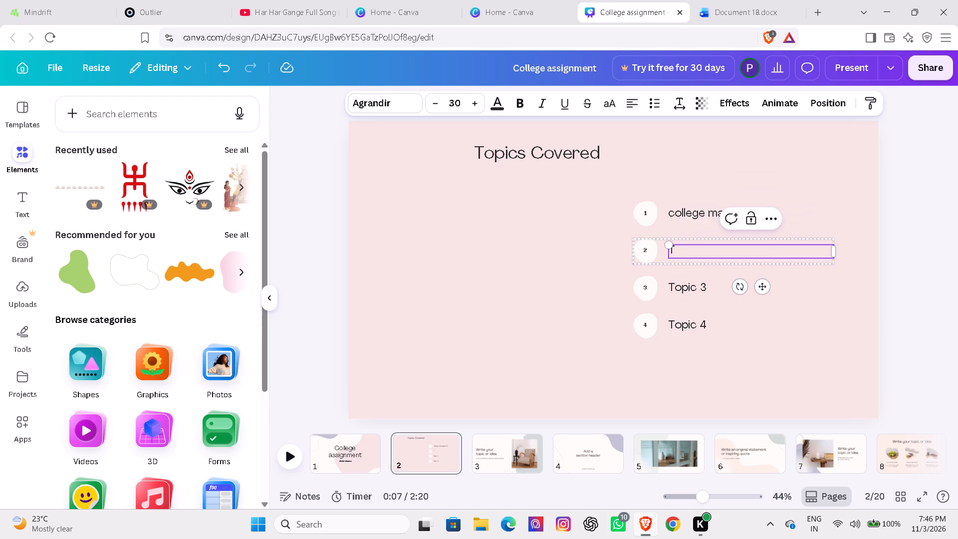
type("in")
key("BackSpace")
type("me")
key("space")
type("ma")
key("n")
key("a")
key("g")
key("e")
key("m")
type("ent")
Replace the "Topic 3" text on slide 2 with "book management".
left_click(711, 295)
left_click(711, 292)
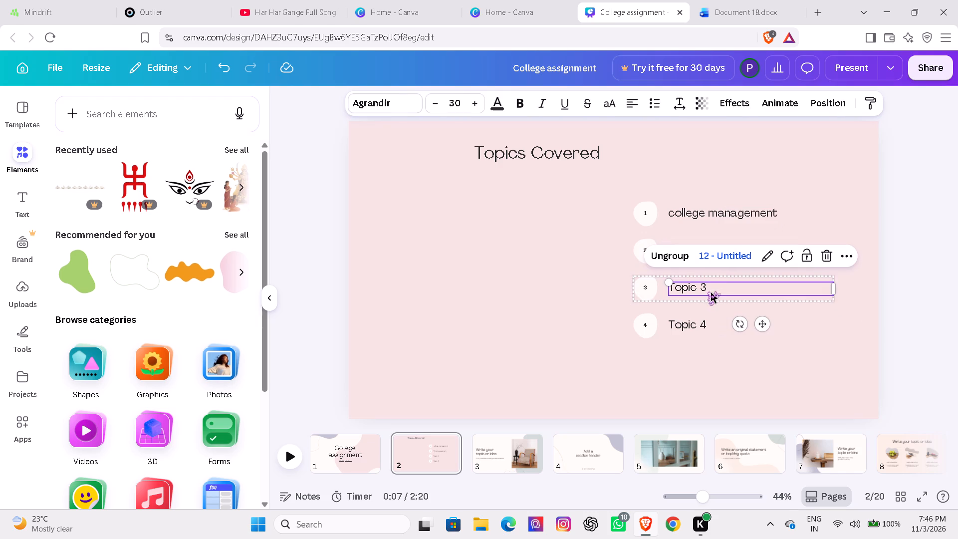
double_click(734, 289)
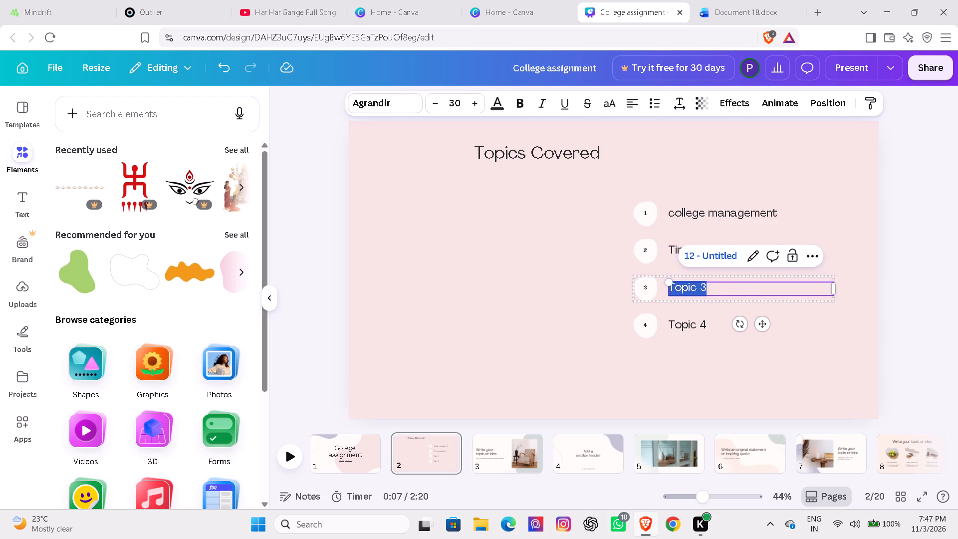
key("BackSpace")
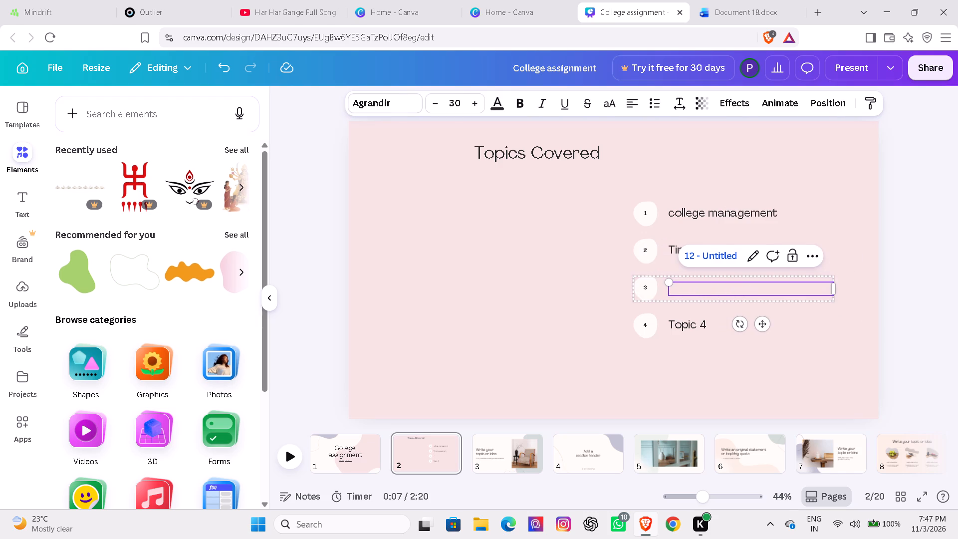
key("b")
type("ook")
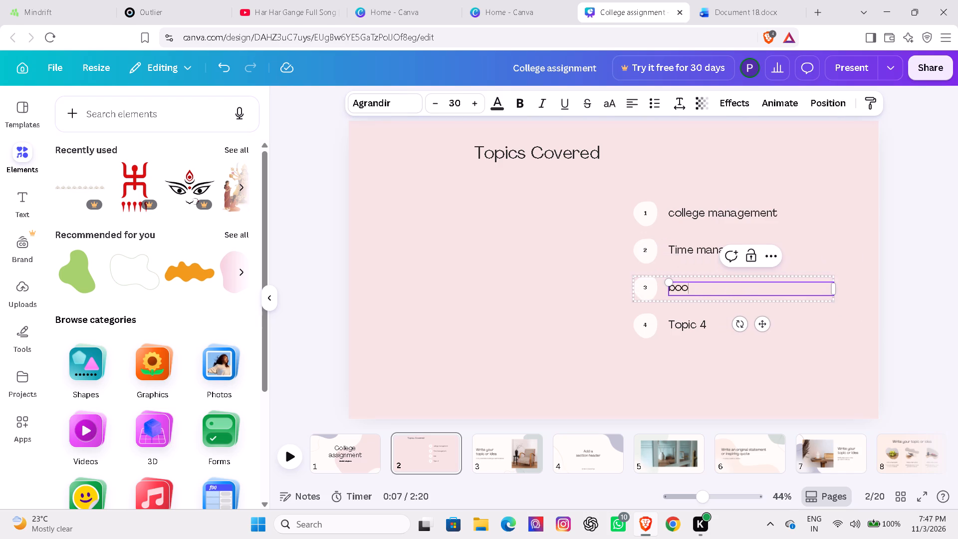
key("space")
key("m")
key("a")
type("na")
key("g")
key("e")
key("m")
key("e")
key("n")
key("t")
Replace the "Topic 4" text on slide 2 with "coding".
left_click(705, 326)
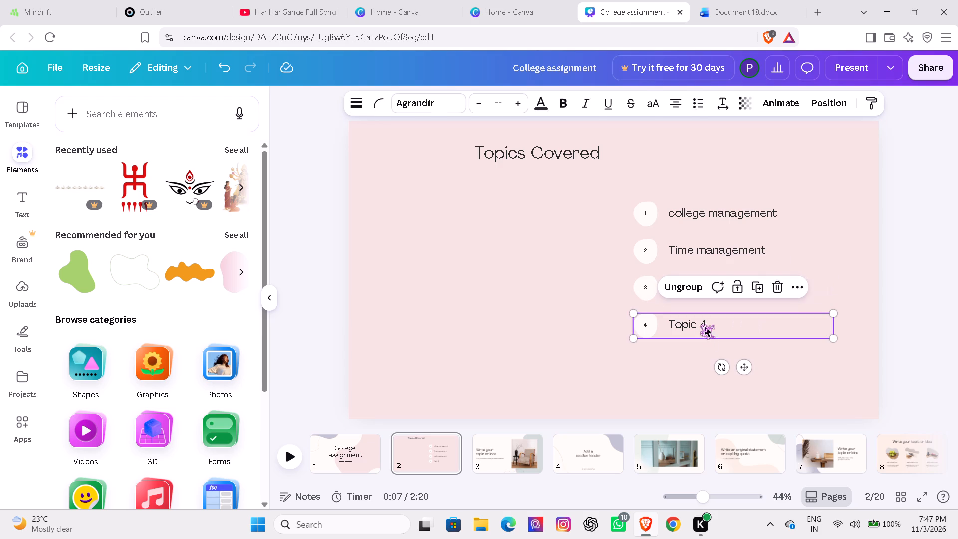
double_click(705, 326)
left_click(705, 326)
key("BackSpace")
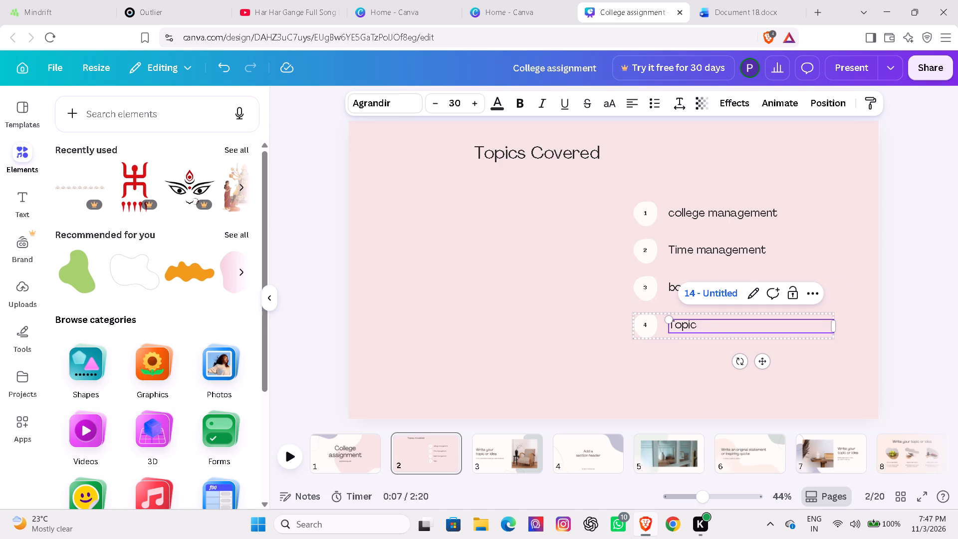
key("c")
key("BackSpace")
key("BackSpace")
key("BackSpace")
key("BackSpace")
key("BackSpace")
key("BackSpace")
key("BackSpace")
key("c")
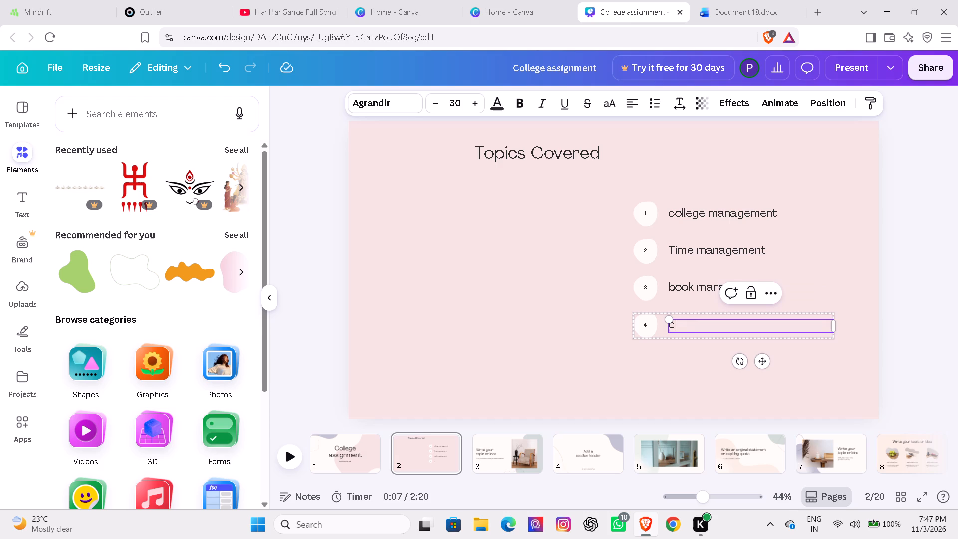
key("o")
key("d")
key("i")
type("ng")
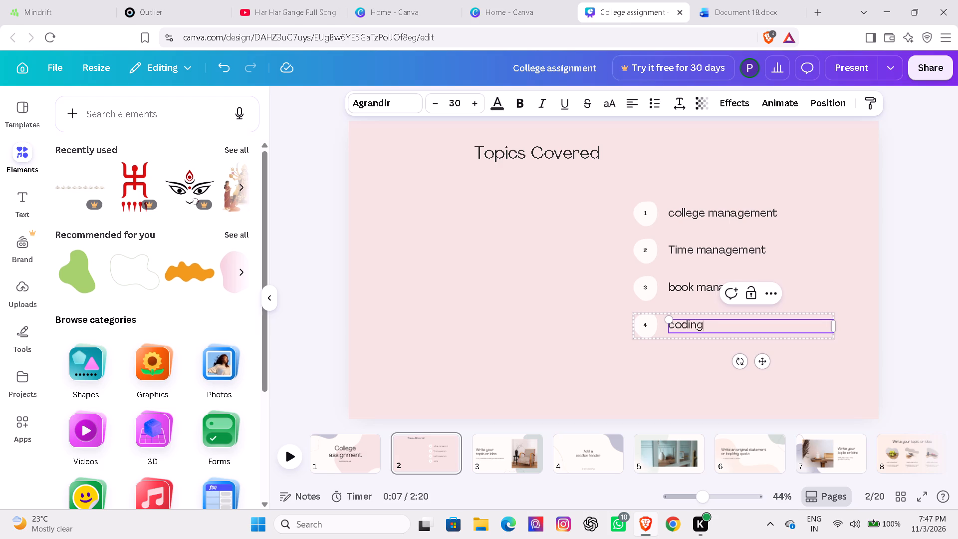
Enlarge the armchair photo on slide 3 slightly from its upper-left corner, keeping its lower-right corner in place.
double_click(497, 447)
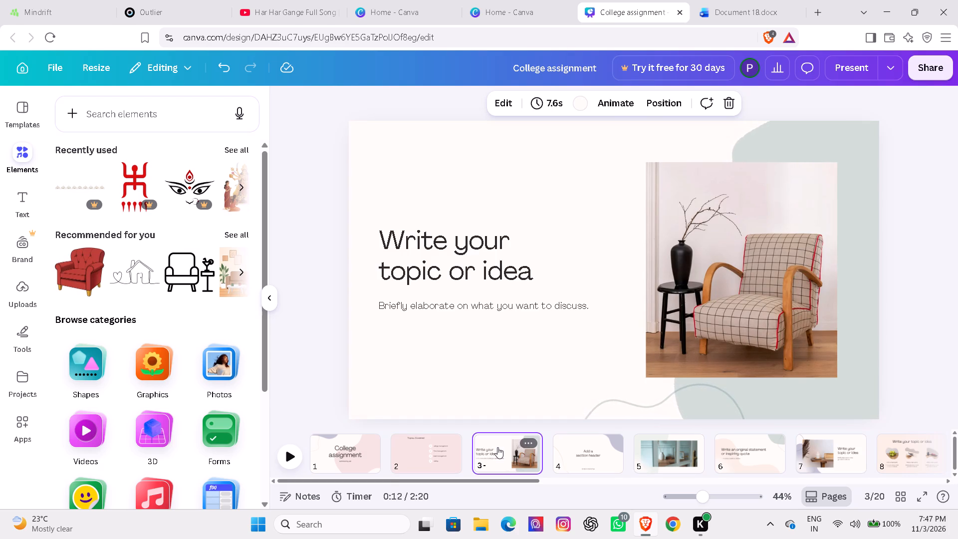
left_click(658, 354)
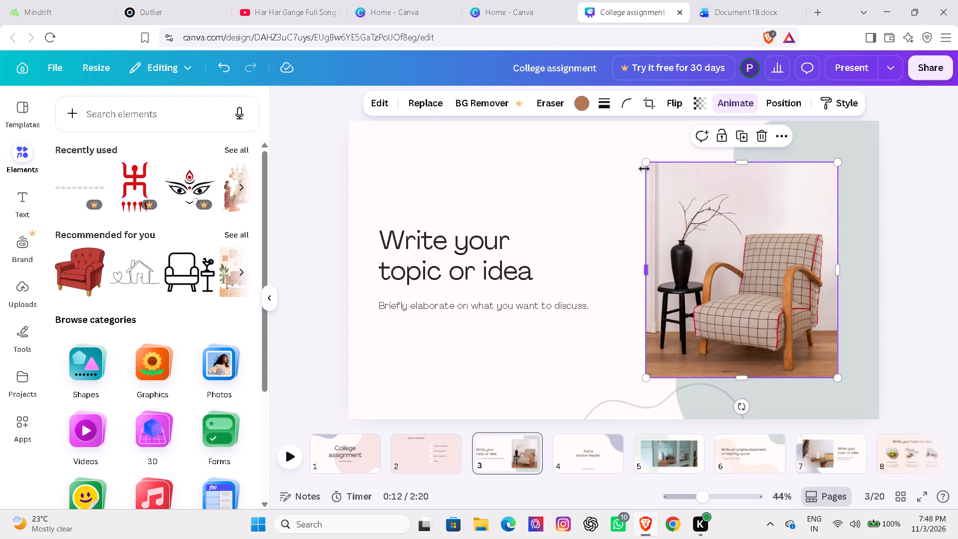
left_click_drag(647, 165, 629, 157)
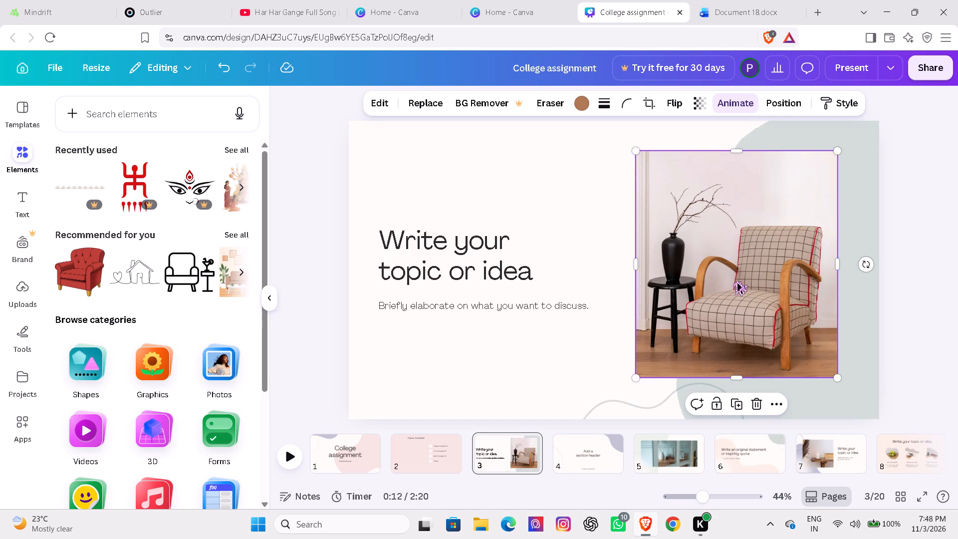
Open the "Write your topic or idea" heading on slide 3 for editing with all its text selected.
double_click(497, 248)
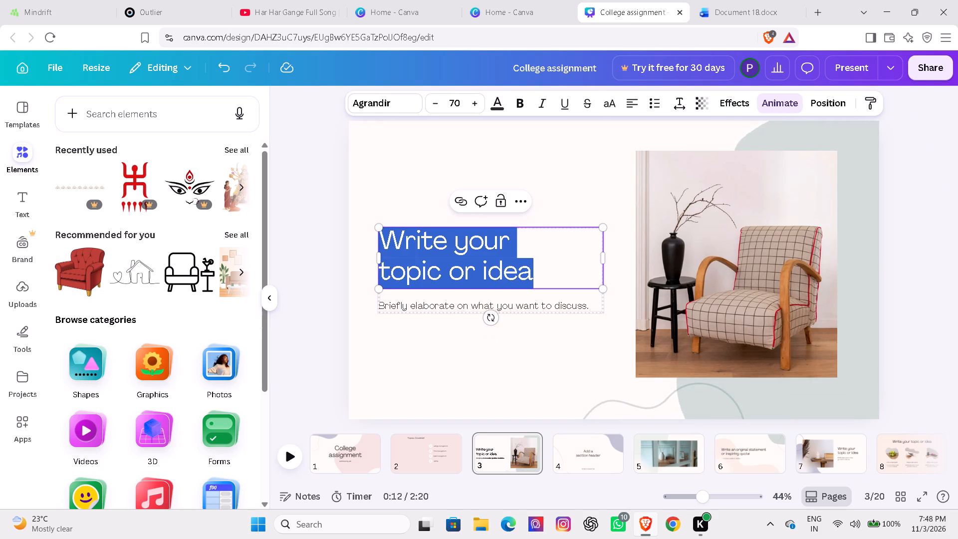
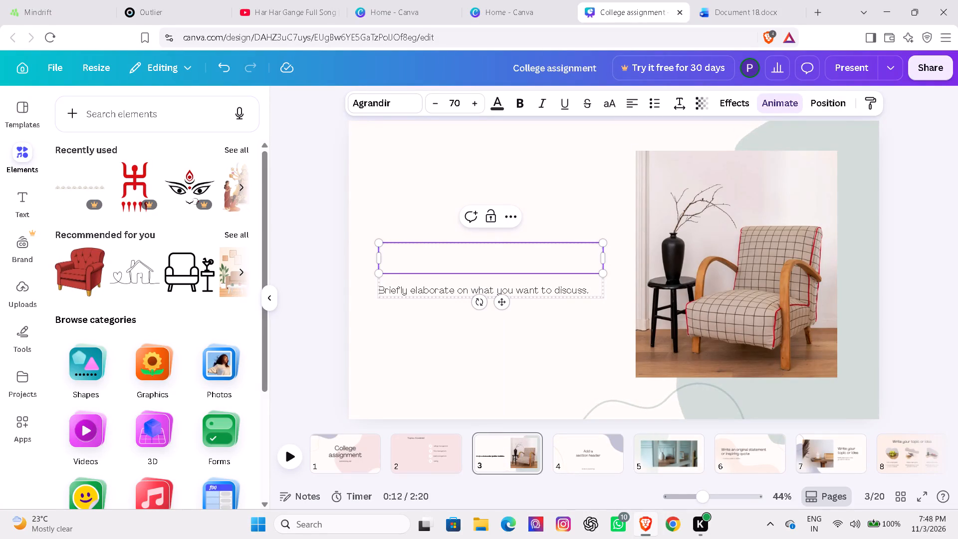
Enter "college managemebt system" as the heading on slide 3, replacing the "Write your topic or idea" placeholder.
type("co")
type("ll")
type("ege")
key("space")
key("n")
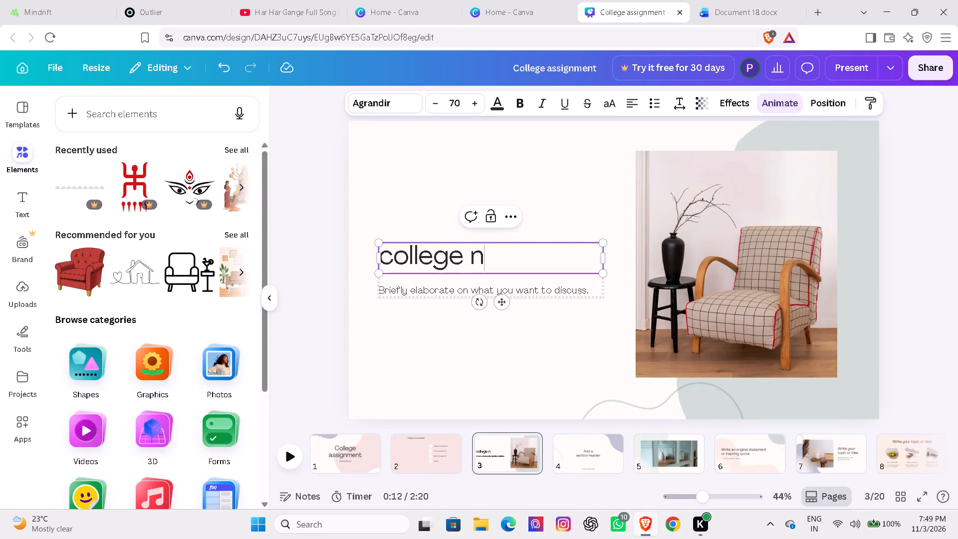
key("BackSpace")
key("m")
key("a")
key("n")
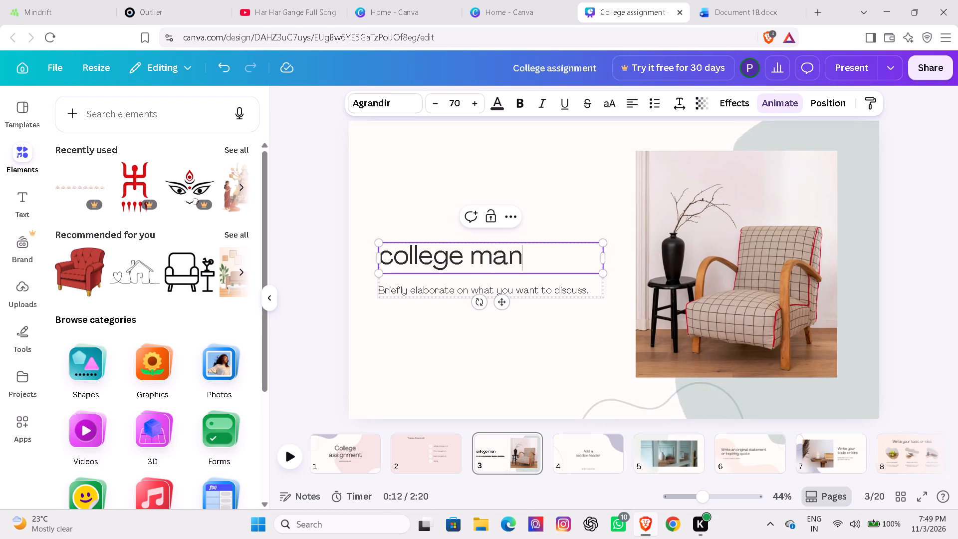
key("a")
type("ge")
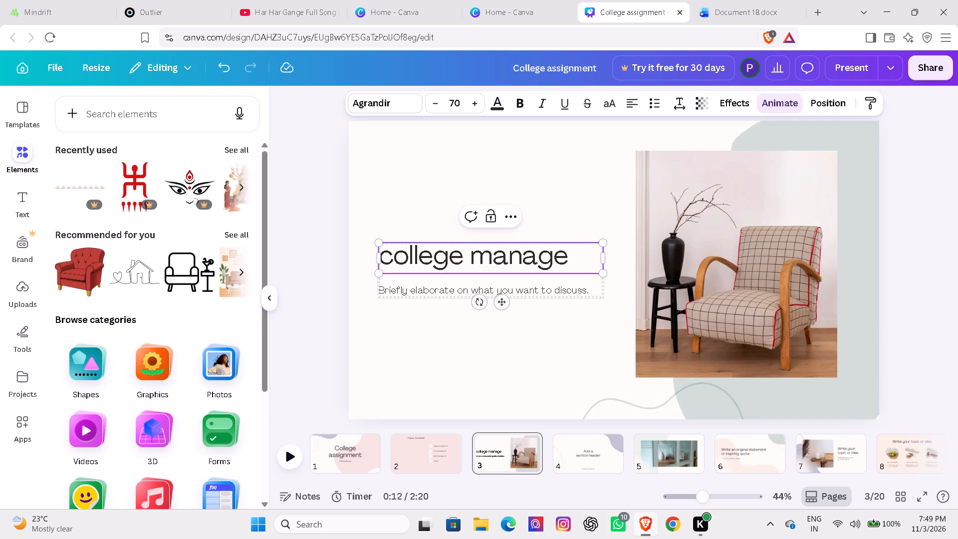
key("m")
key("e")
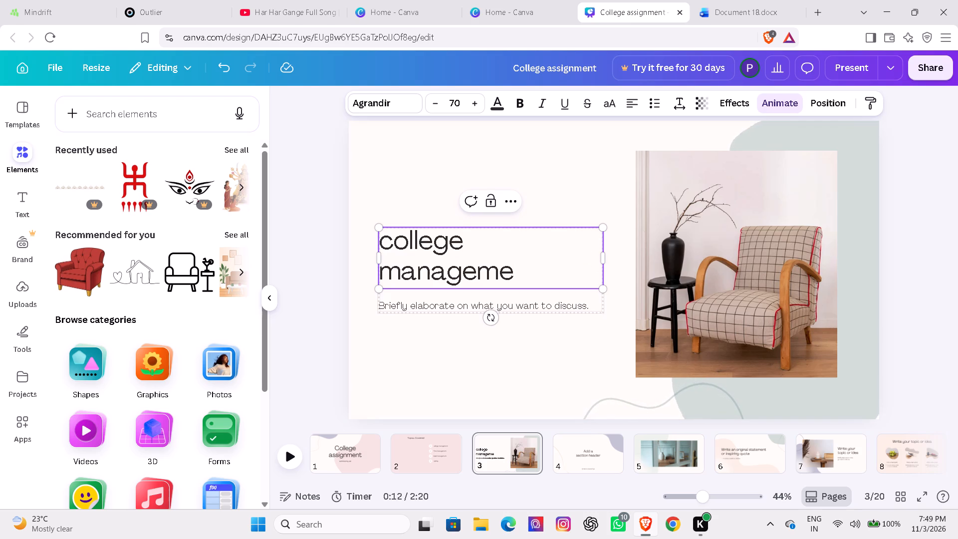
type("bt")
key("space")
type("sy")
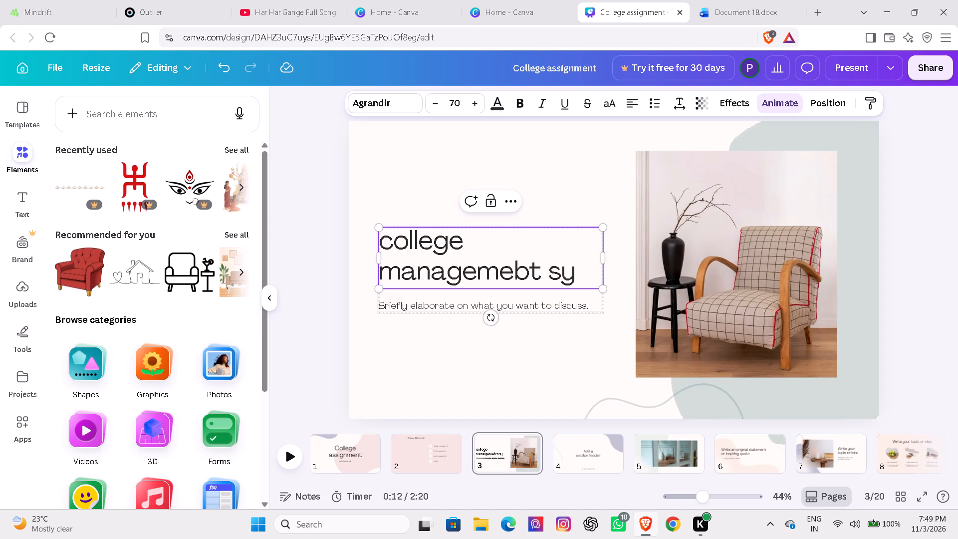
type("st")
key("e")
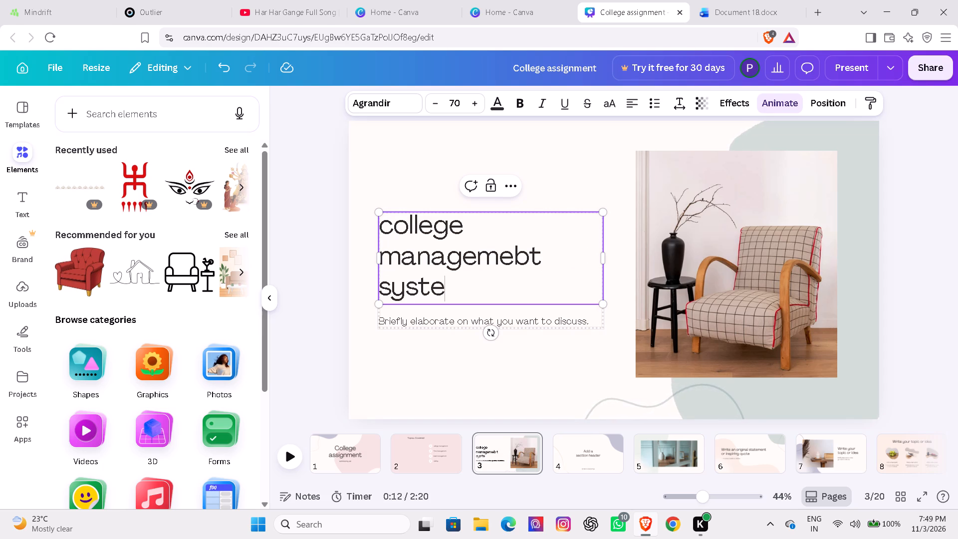
key("m")
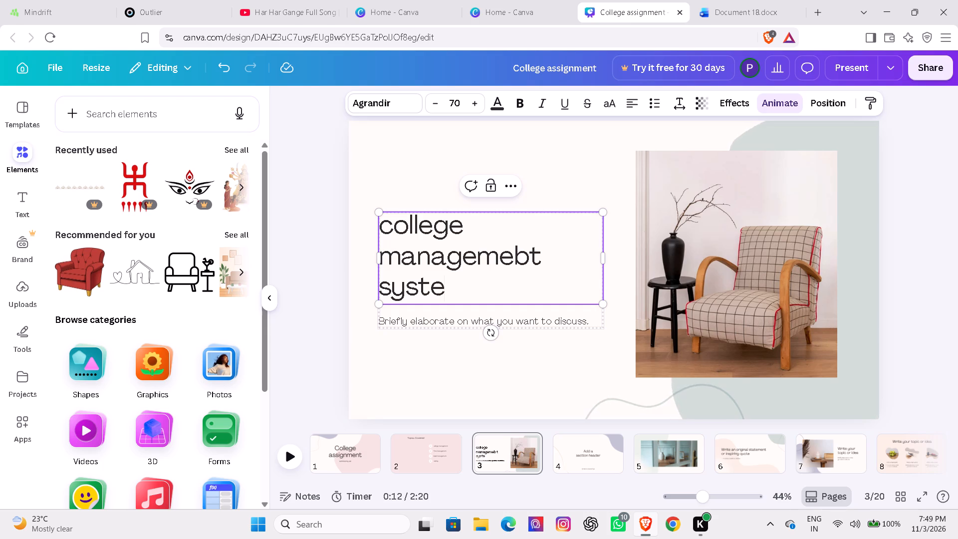
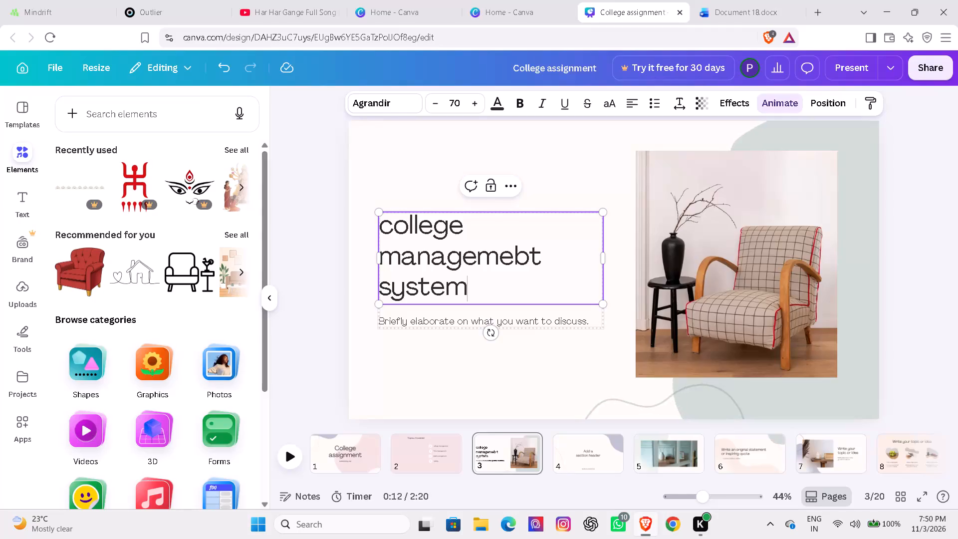
Replace the "Briefly elaborate on what you want to discuss." placeholder on slide 3 with "here we will discuss how to manage college system".
left_click(449, 330)
left_click(444, 321)
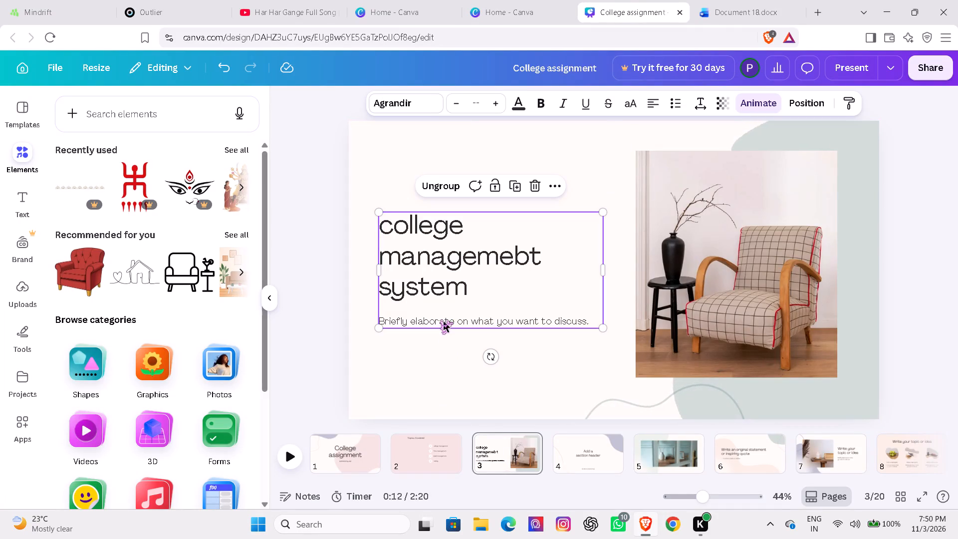
double_click(456, 318)
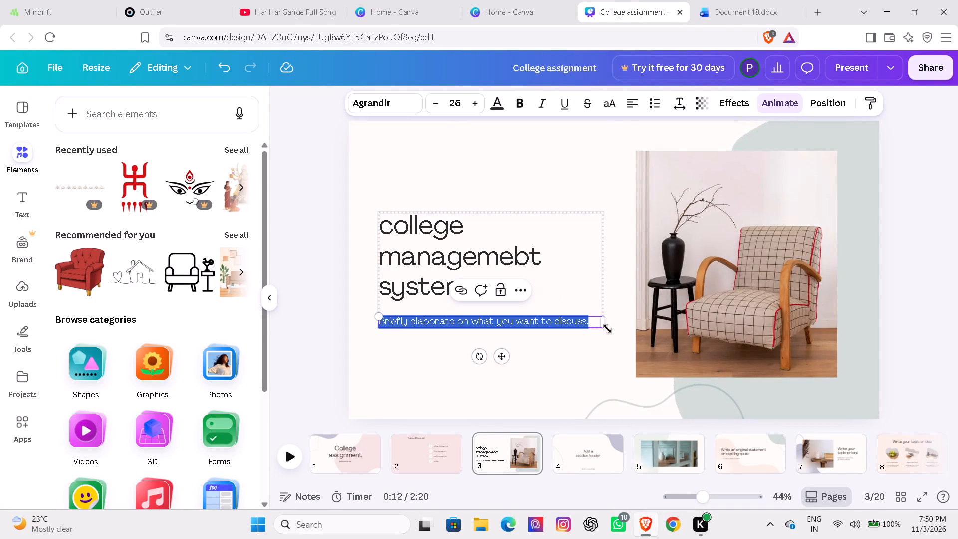
key("BackSpace")
key("h")
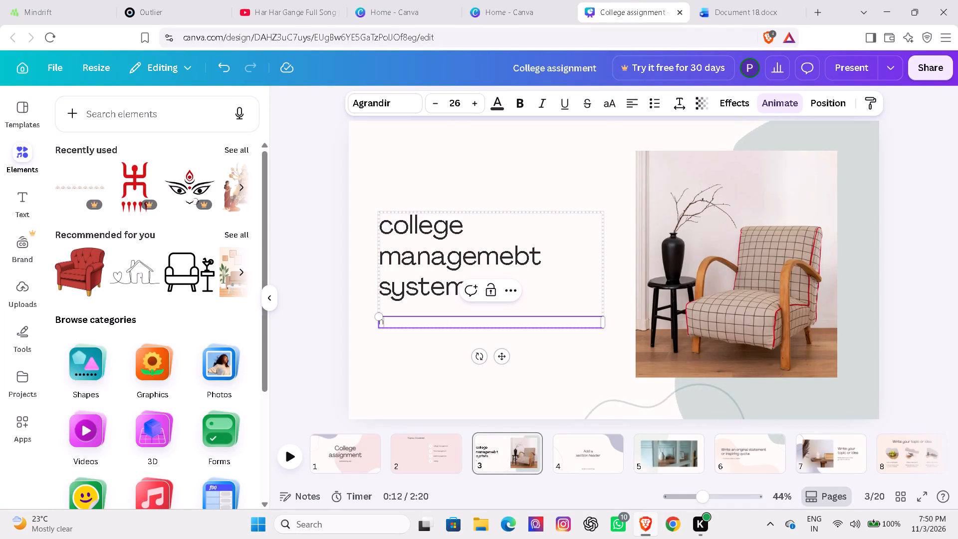
type("ere")
key("space")
type("we")
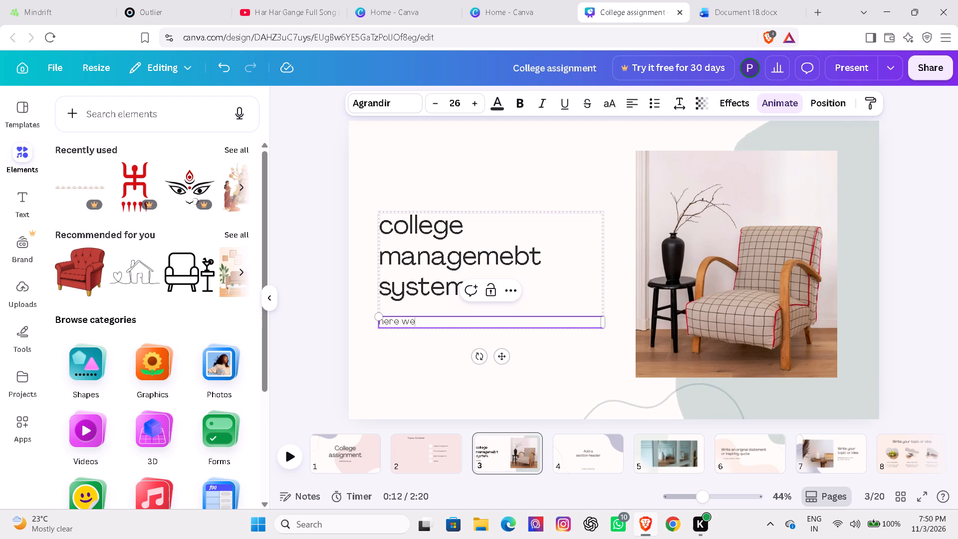
key("space")
key("w")
type("ill")
key("space")
type("disc")
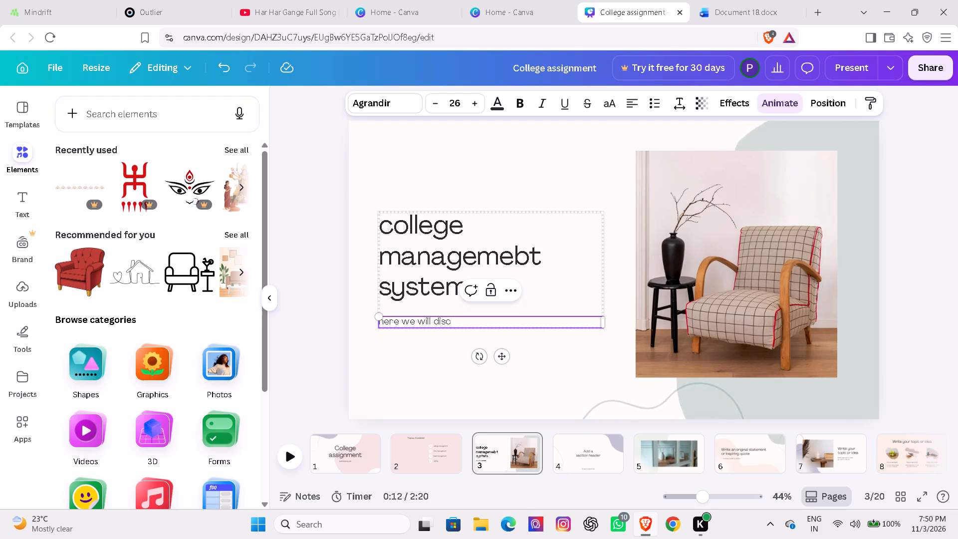
key("u")
type("ss ho")
type("w to man")
type("age coll")
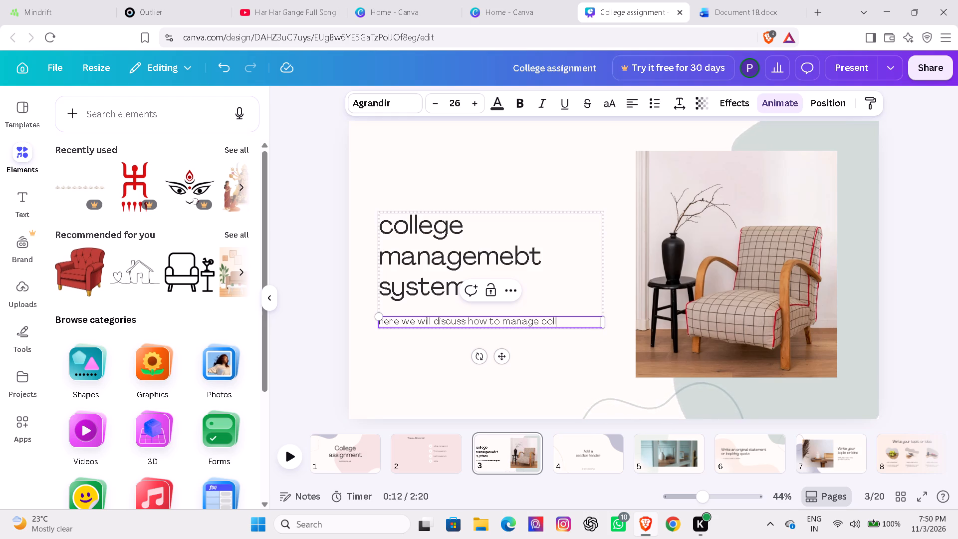
key("e")
type("ge")
key("space")
type("syste")
key("m")
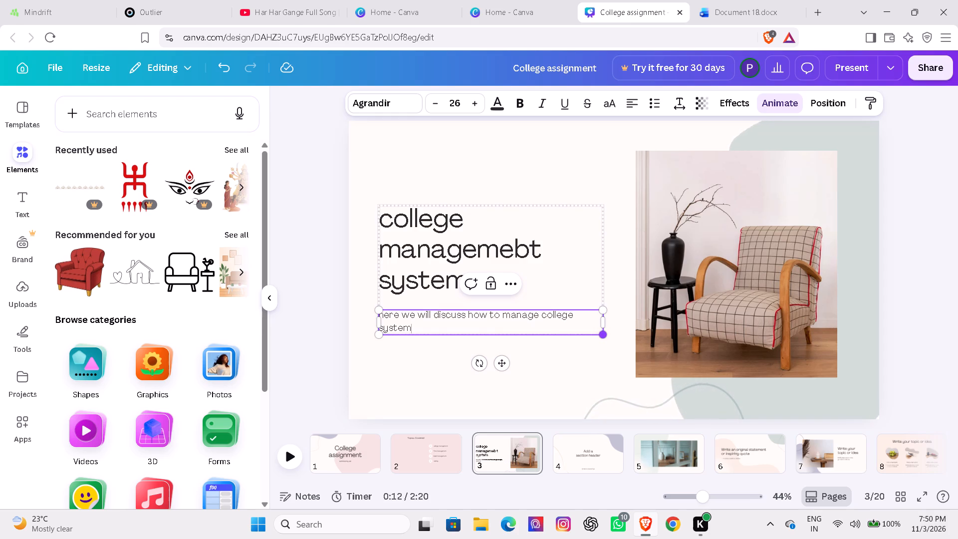
Set the slide 3 heading's font to Londrina Solid and enlarge it to a font size of about 74.
left_click(551, 257)
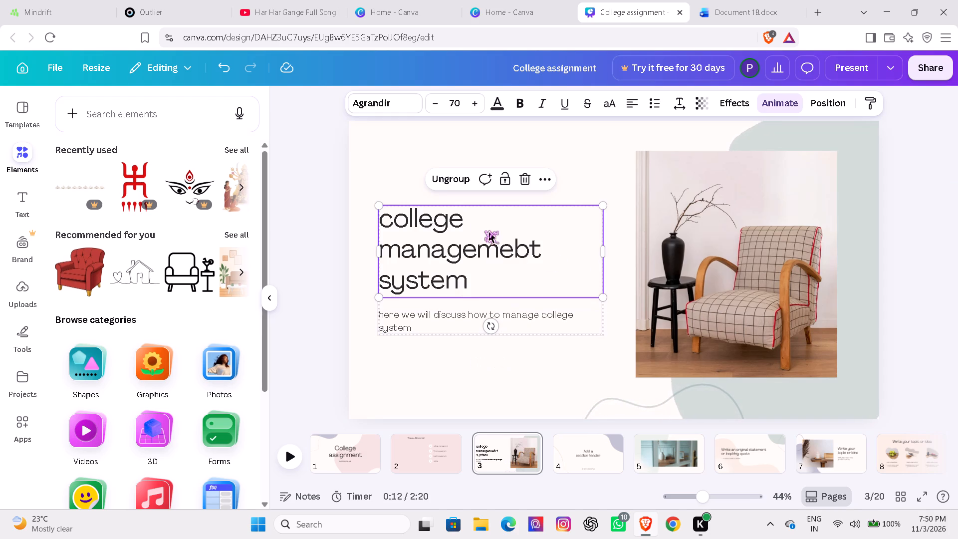
left_click(371, 100)
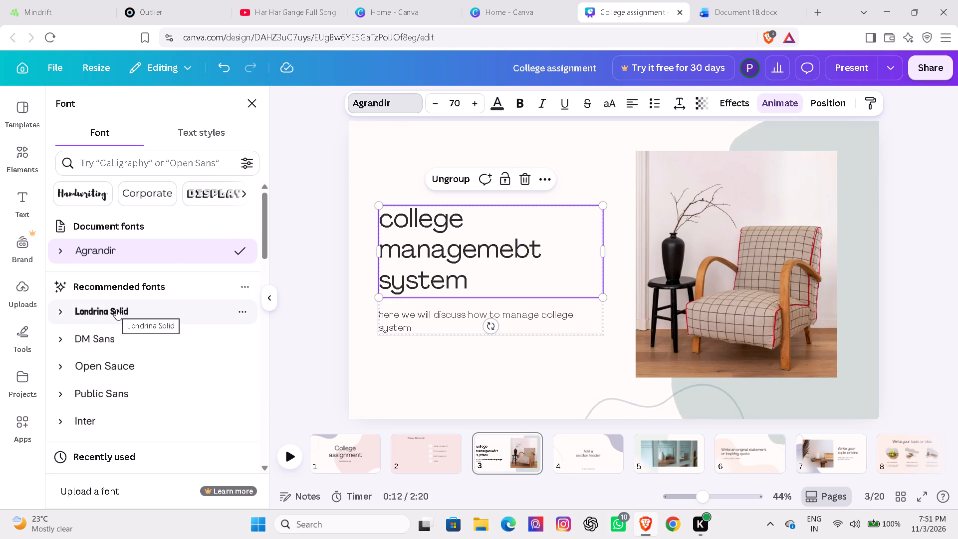
left_click(116, 309)
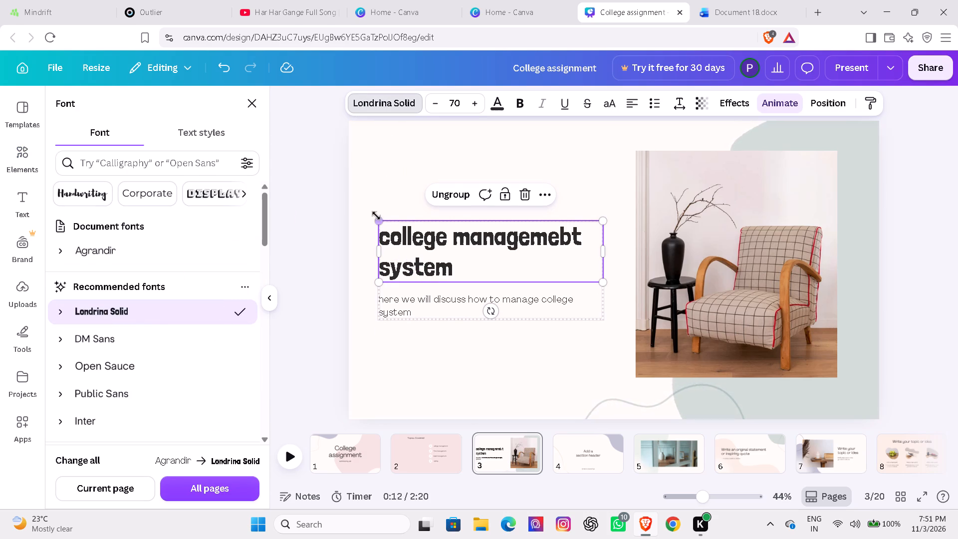
left_click_drag(379, 223, 372, 196)
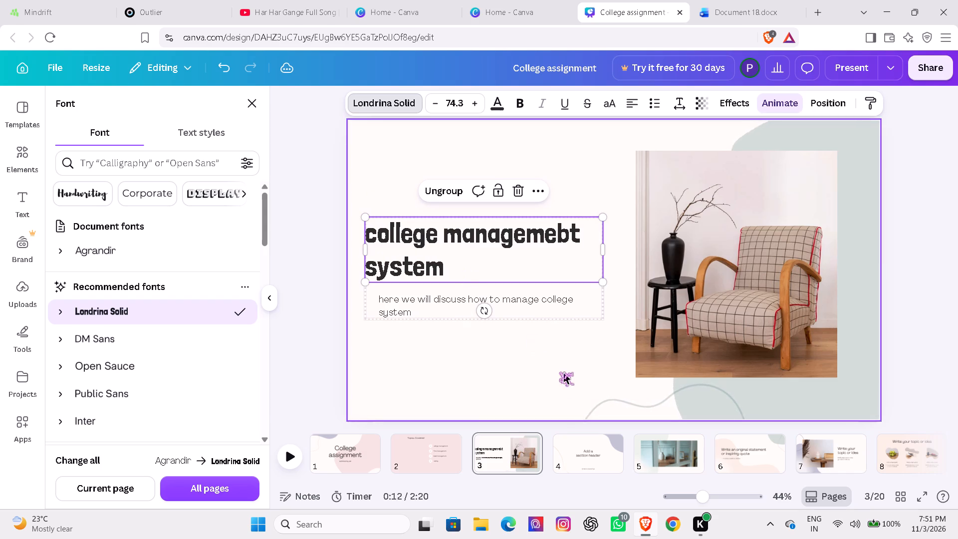
Replace the "Add a section header" placeholder on slide 4 with "Coding part".
left_click(566, 463)
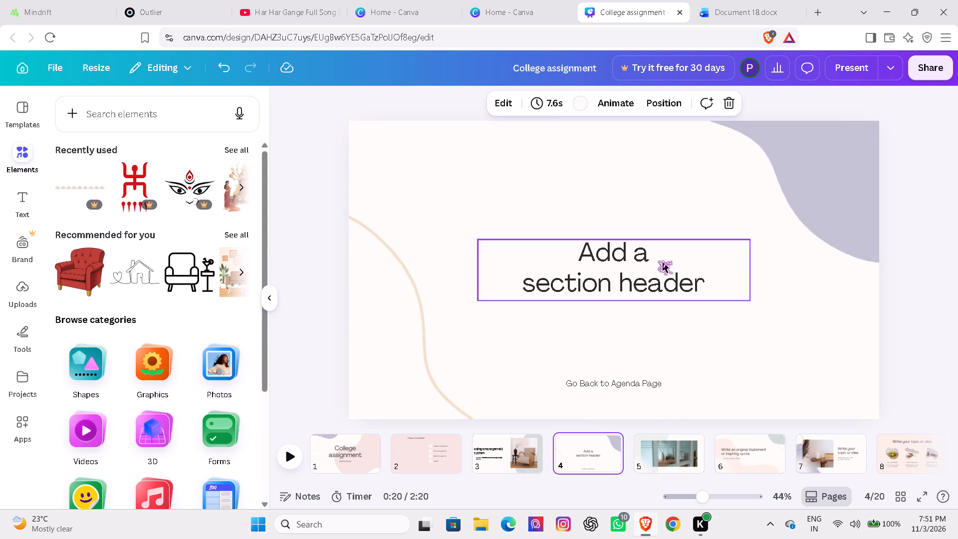
left_click(658, 266)
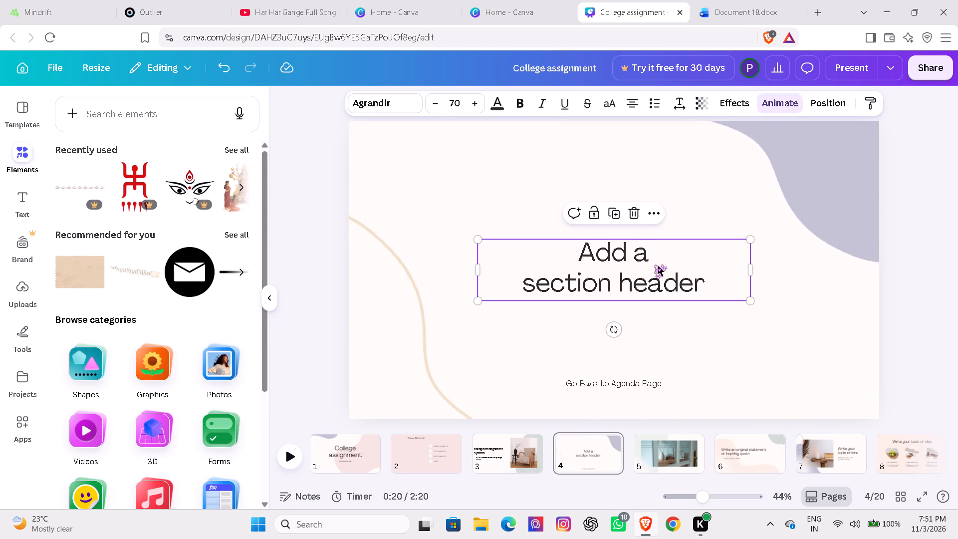
key("BackSpace")
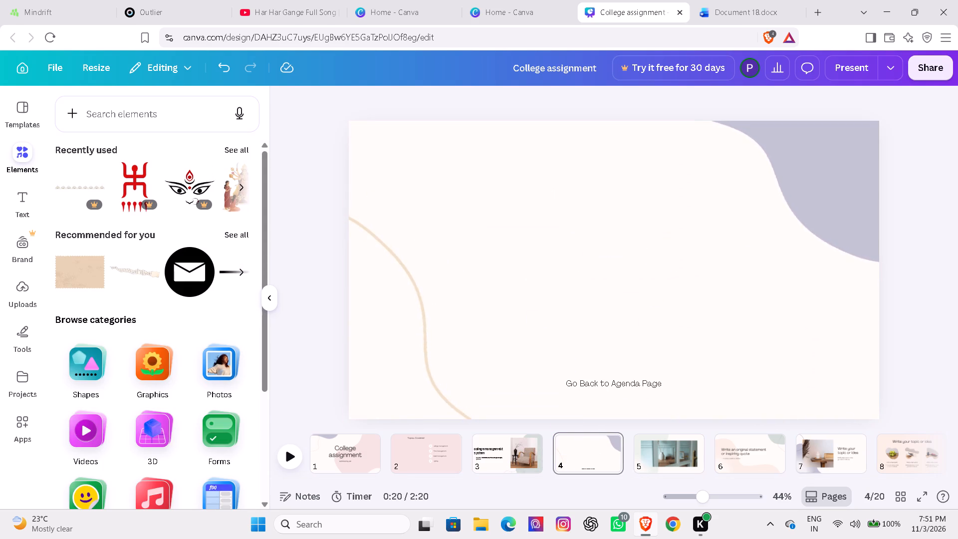
key("ctrl+z")
left_click(699, 276)
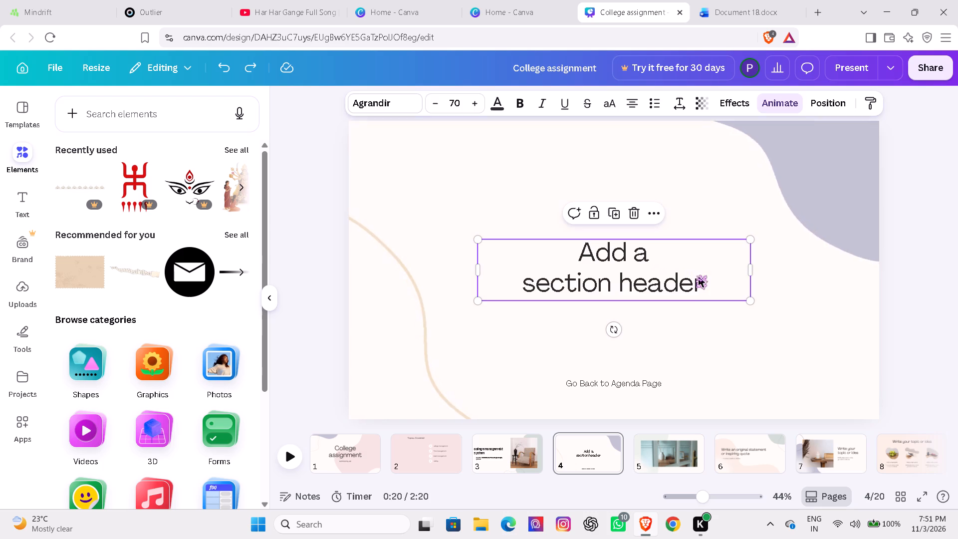
left_click(710, 283)
key("BackSpace")
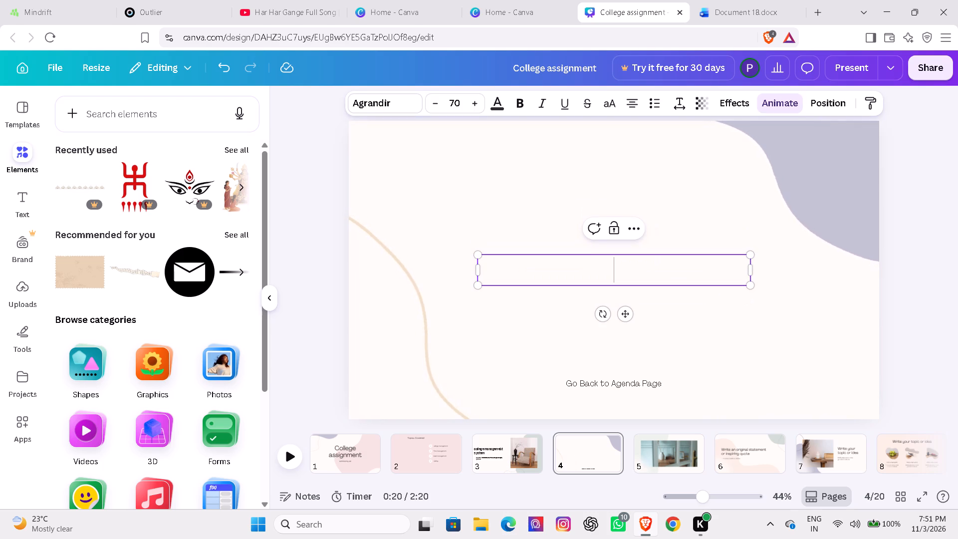
key("c")
key("BackSpace")
key("shift+c")
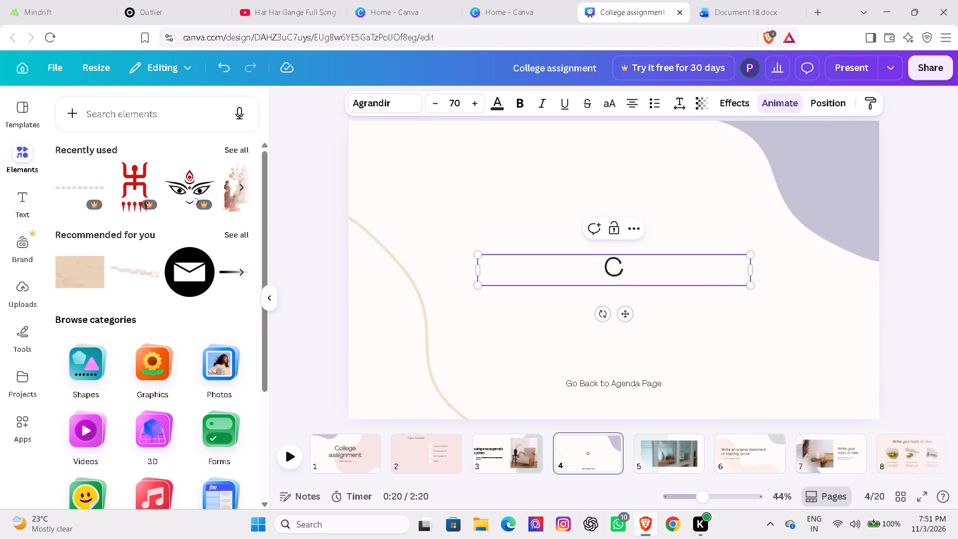
type("oding")
key("space")
key("p")
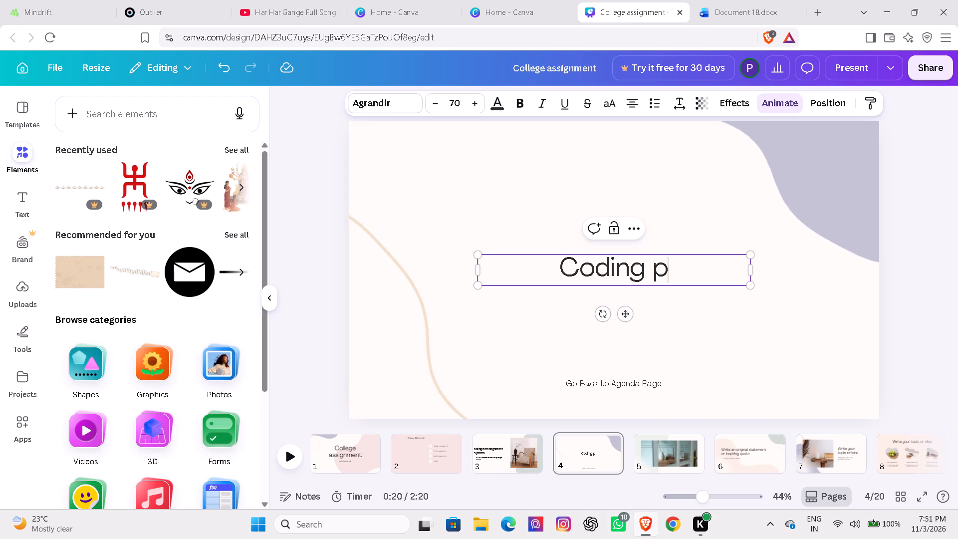
type("art")
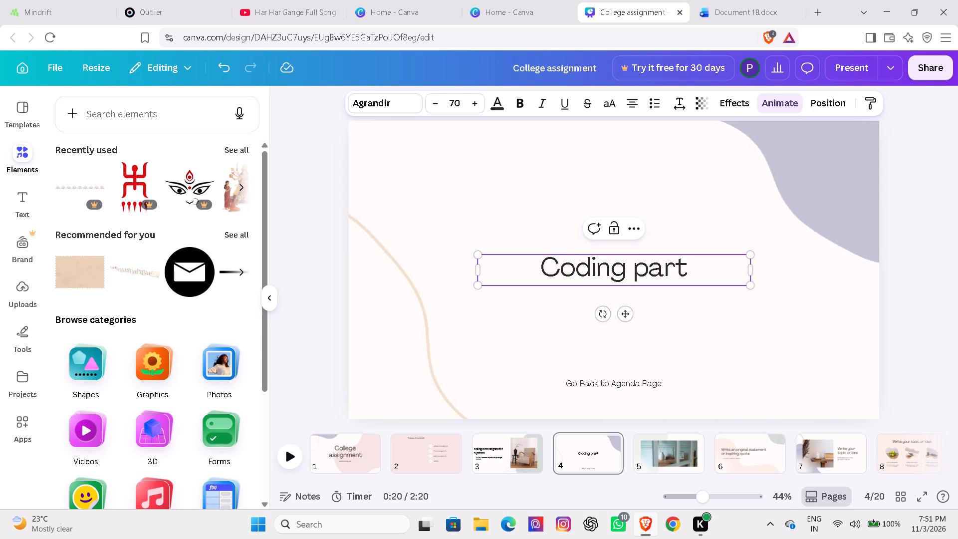
Enlarge the "Coding part" heading on slide 4 to a font size of about 81.
left_click_drag(479, 255, 459, 226)
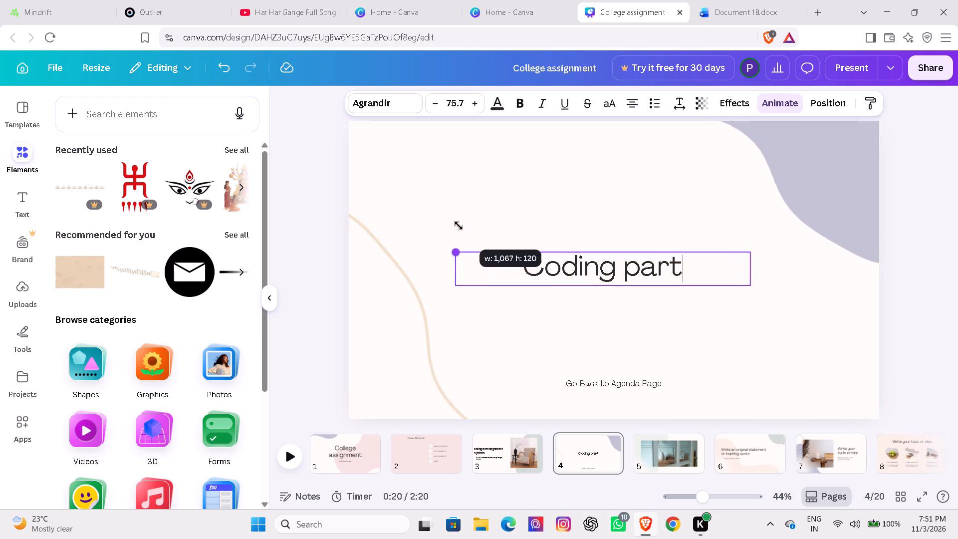
left_click_drag(459, 226, 460, 231)
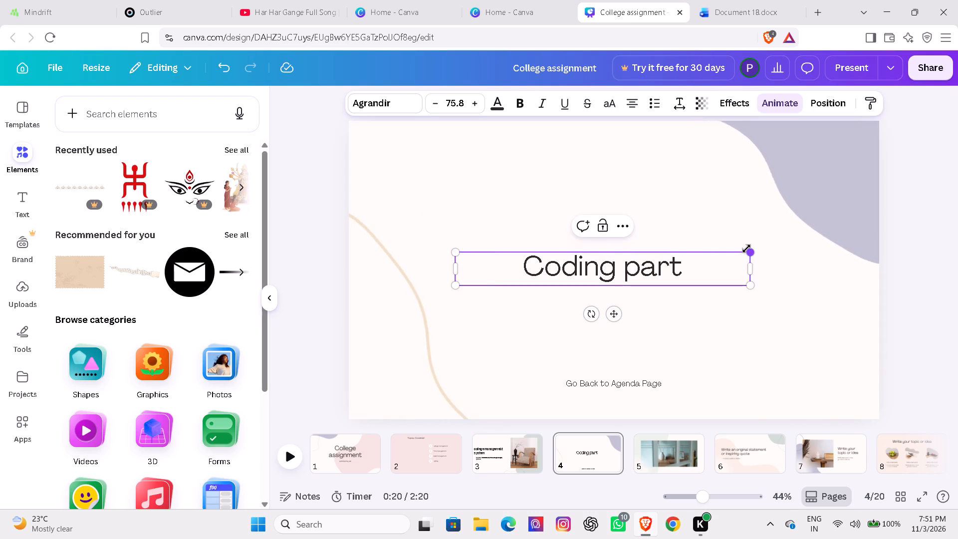
left_click_drag(751, 253, 771, 241)
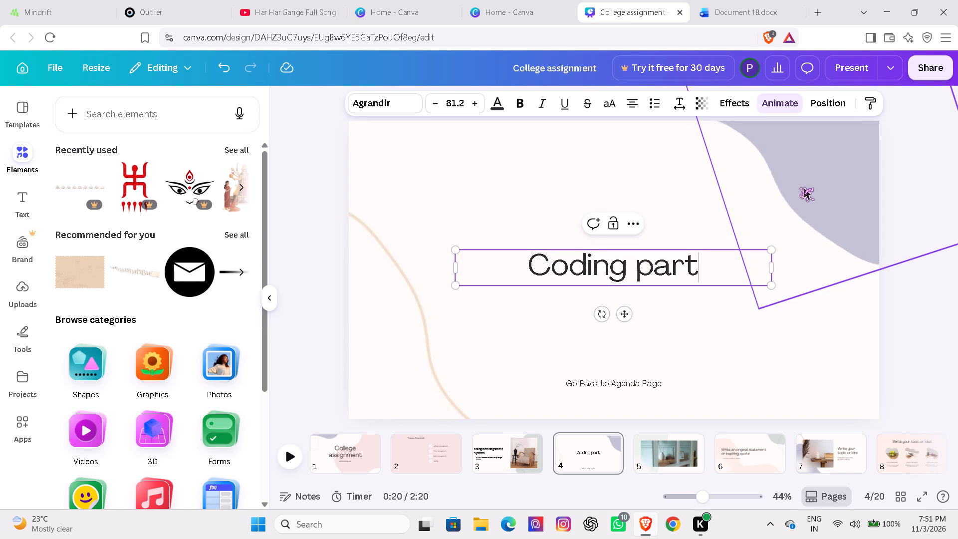
Make the whole "Coding part" heading on slide 4 bold.
left_click(519, 105)
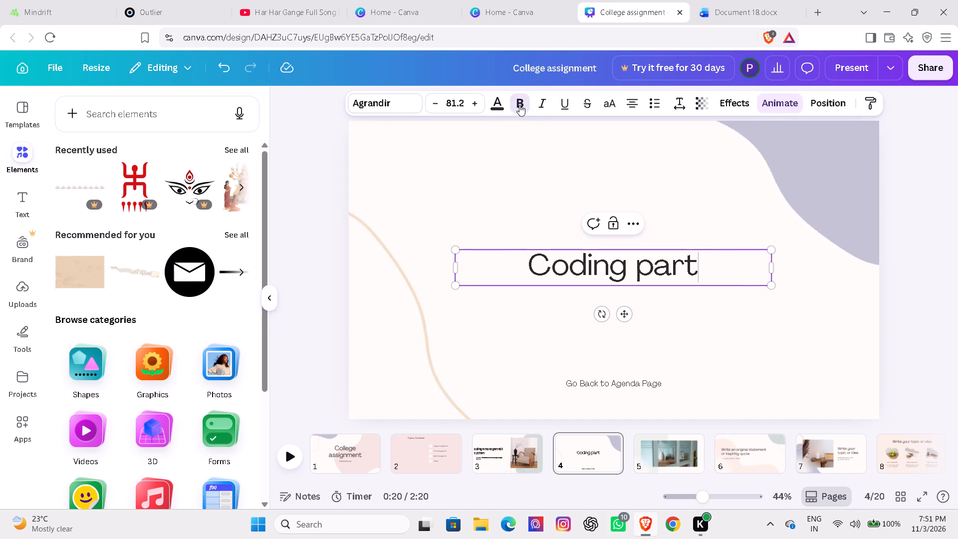
left_click(546, 267)
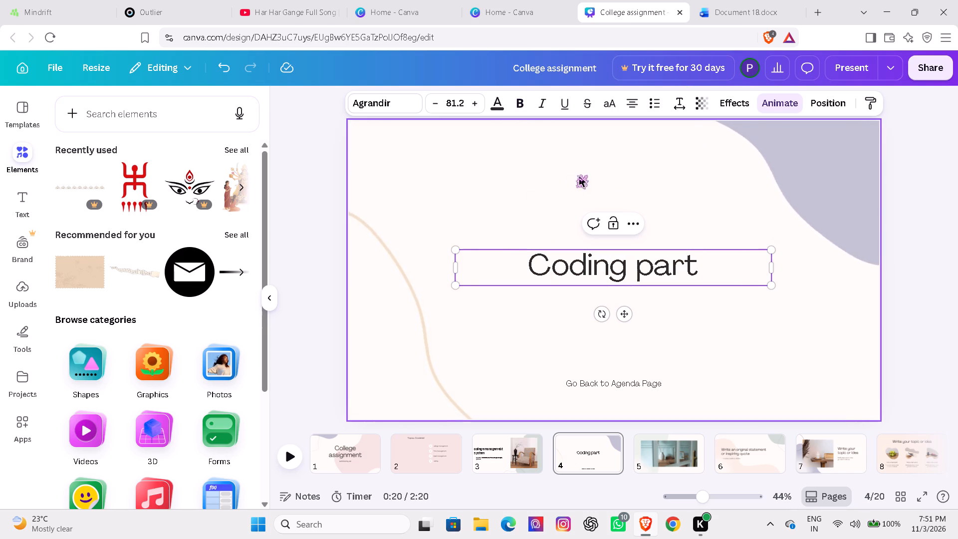
left_click(528, 261)
left_click_drag(528, 261, 599, 261)
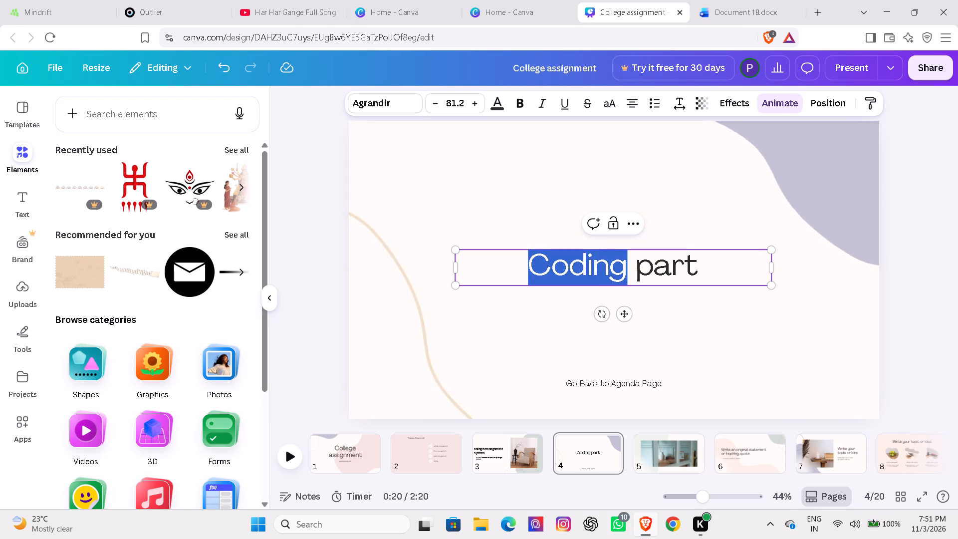
left_click_drag(599, 261, 656, 262)
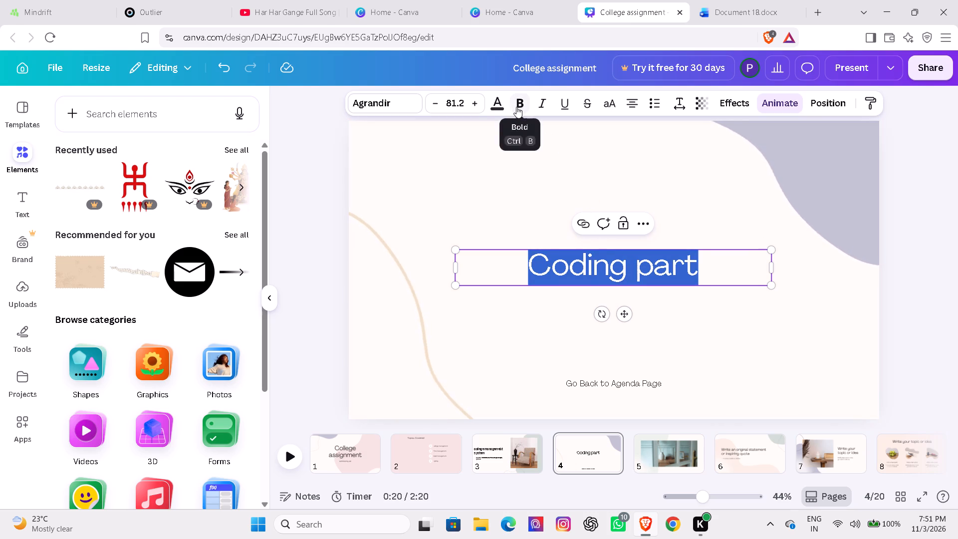
left_click(516, 107)
left_click(535, 322)
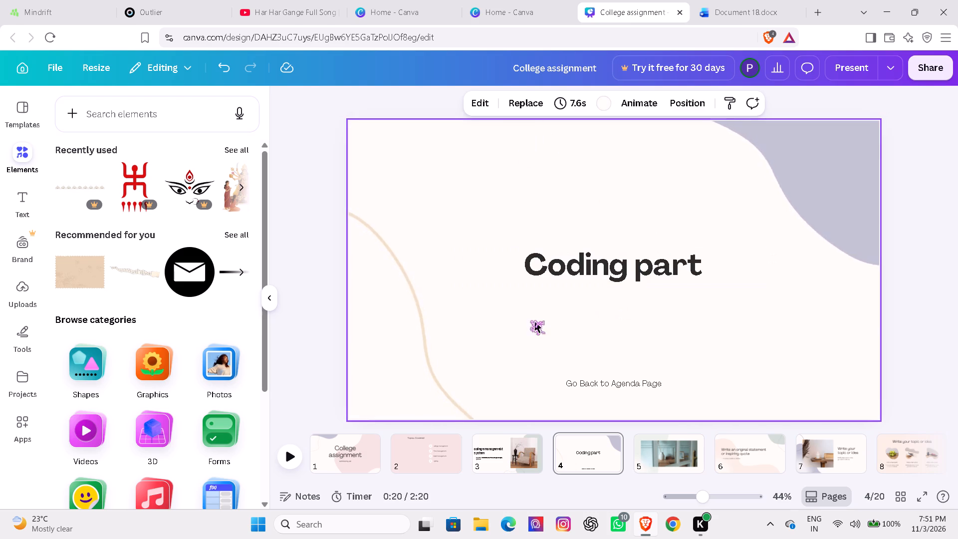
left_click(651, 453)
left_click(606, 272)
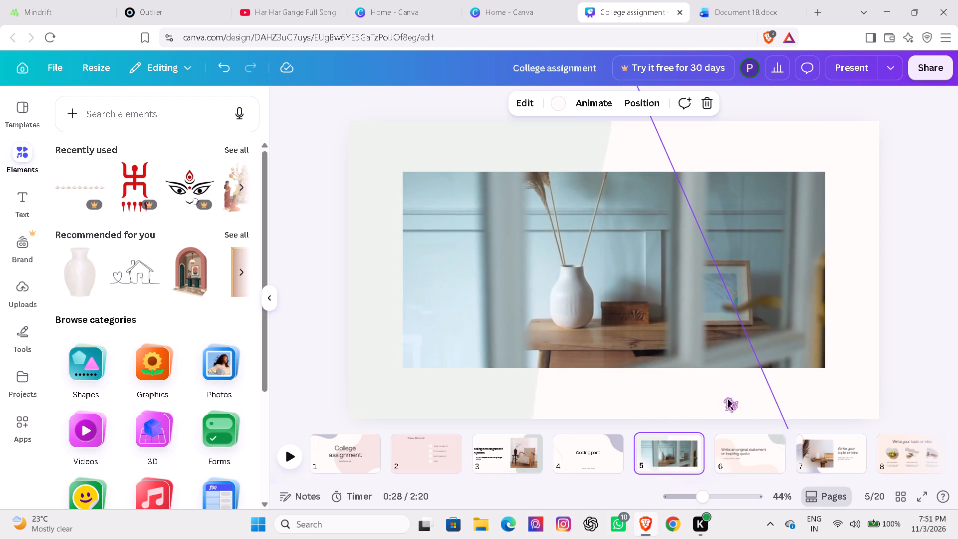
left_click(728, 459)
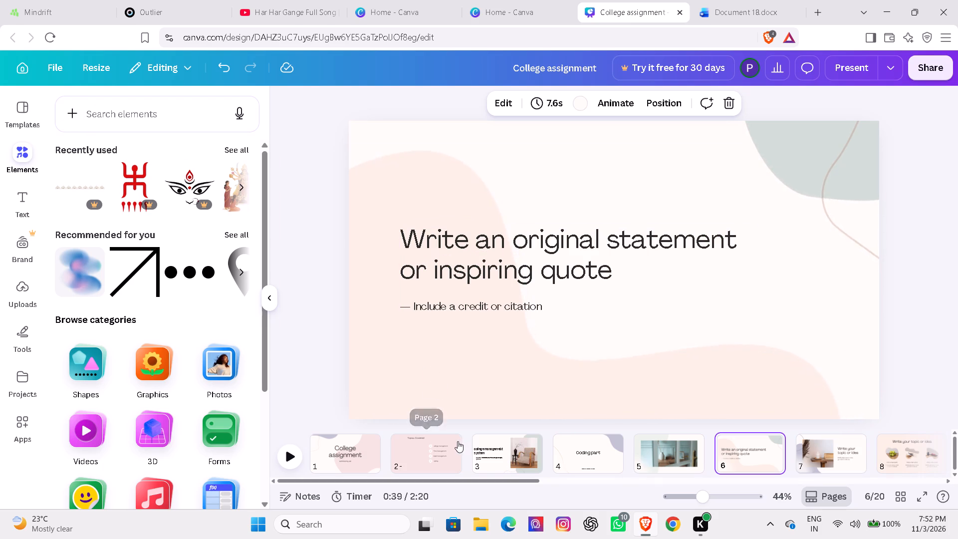
Search the elements library for "coding" and add the black circuit-pattern graphic with a central ring to slide 4.
left_click(576, 456)
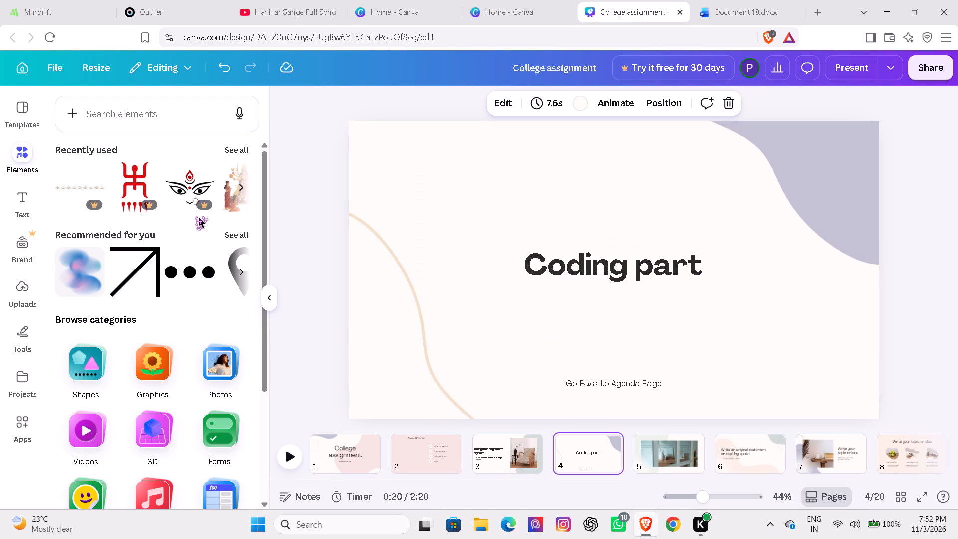
left_click(148, 120)
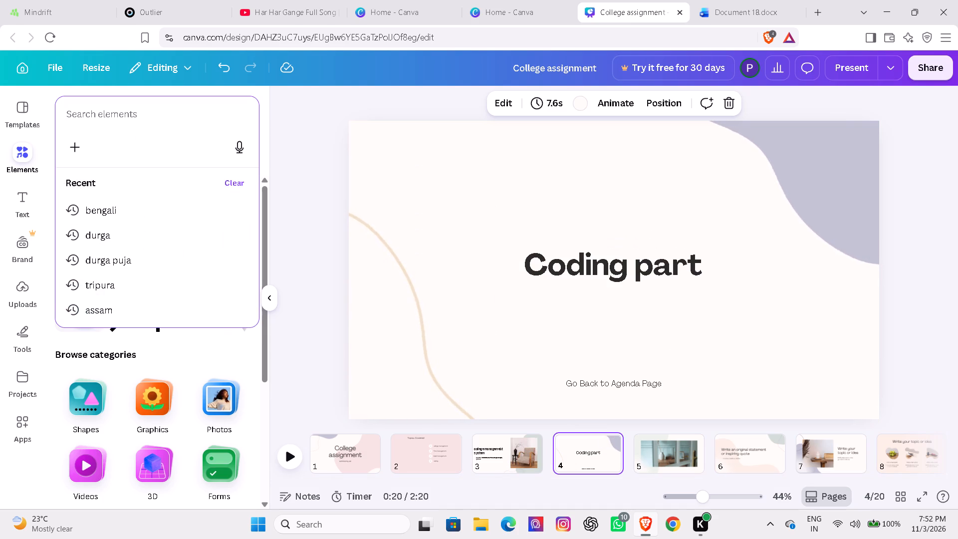
type("cod")
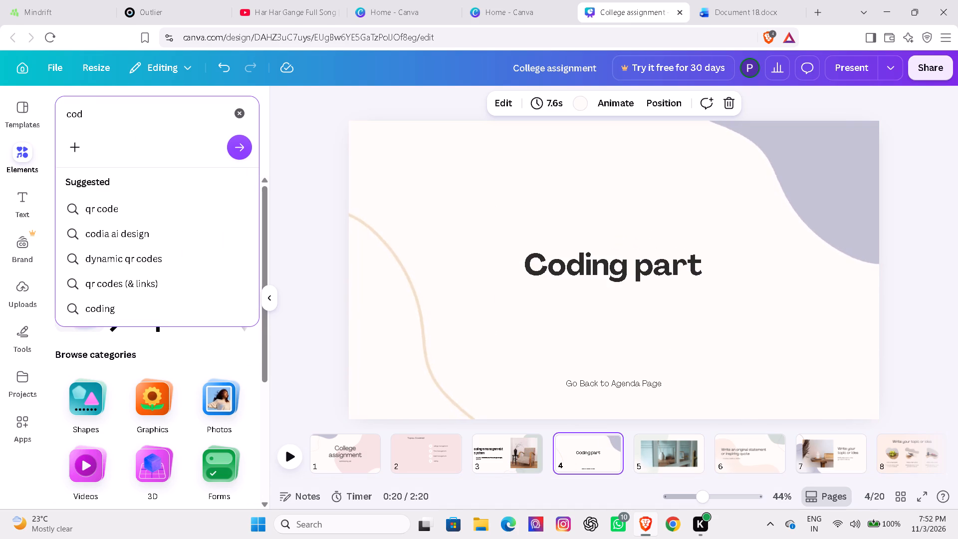
type("ing")
key("Return")
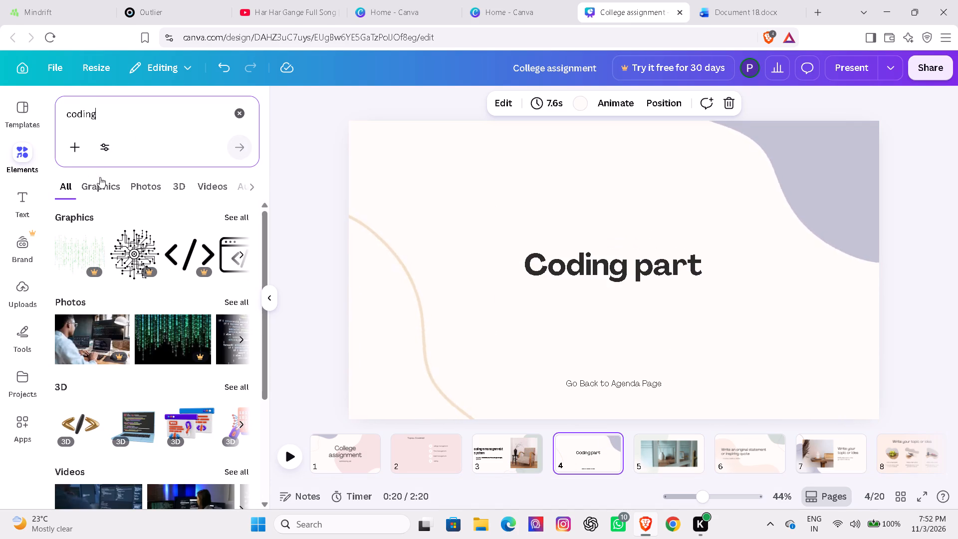
left_click(137, 240)
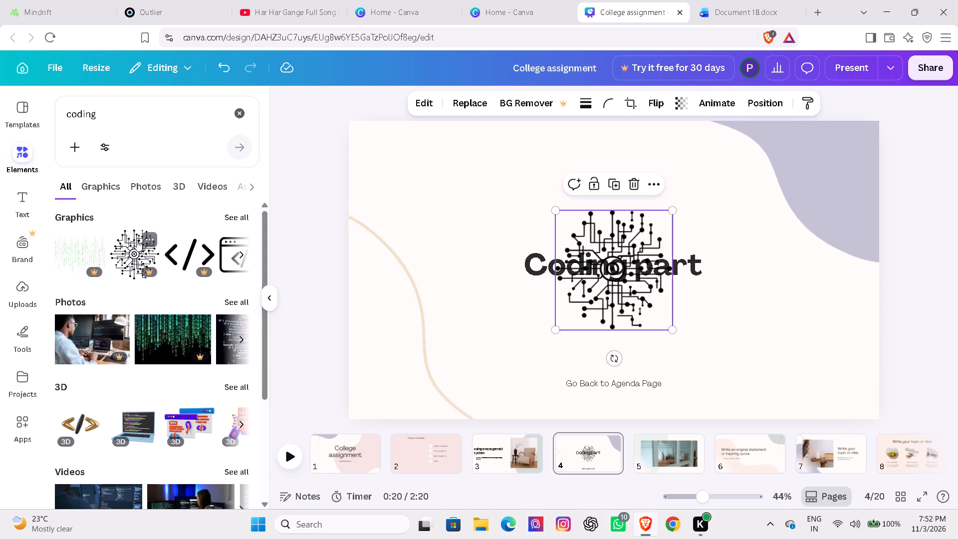
Move the circuit graphic off the "Coding part" heading to the space just right of the text on slide 4.
left_click(583, 221)
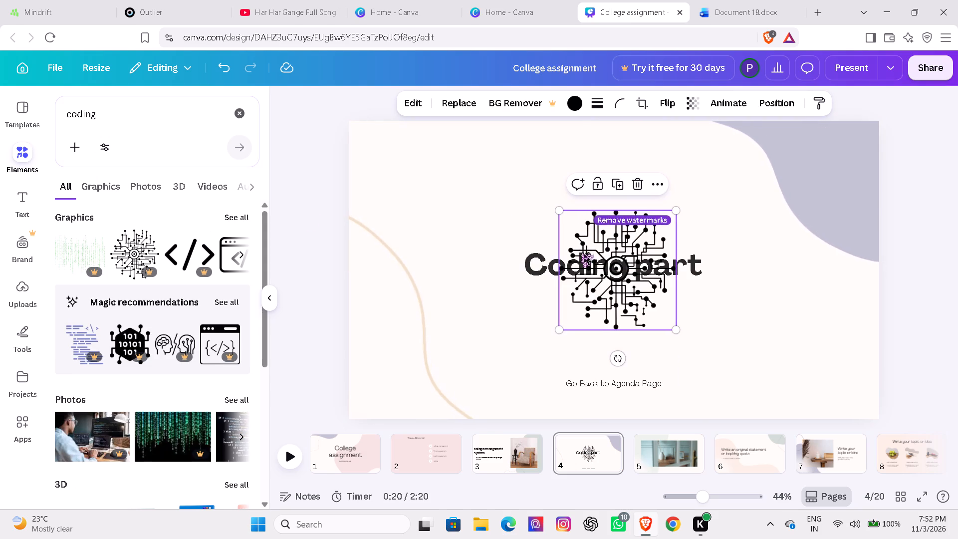
left_click_drag(587, 241, 720, 236)
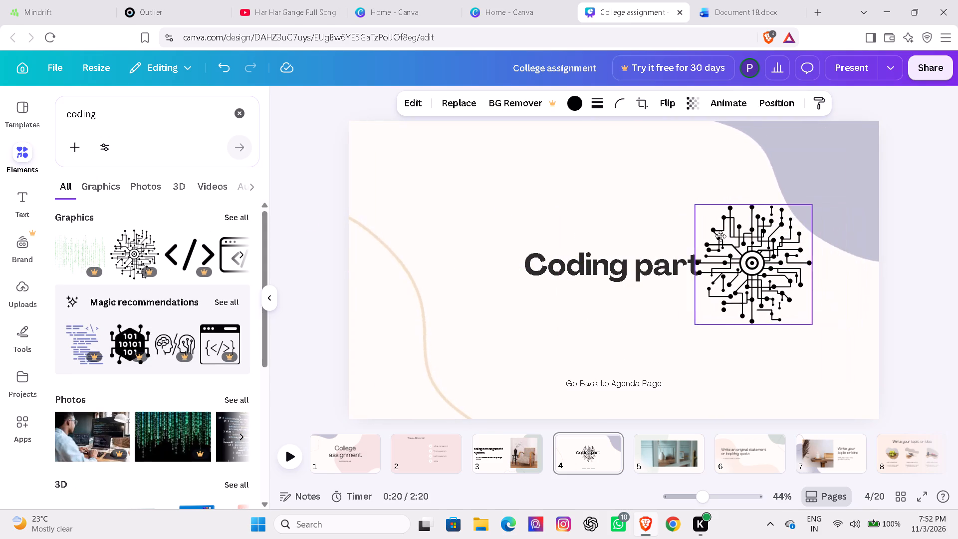
left_click_drag(720, 236, 742, 236)
left_click(637, 220)
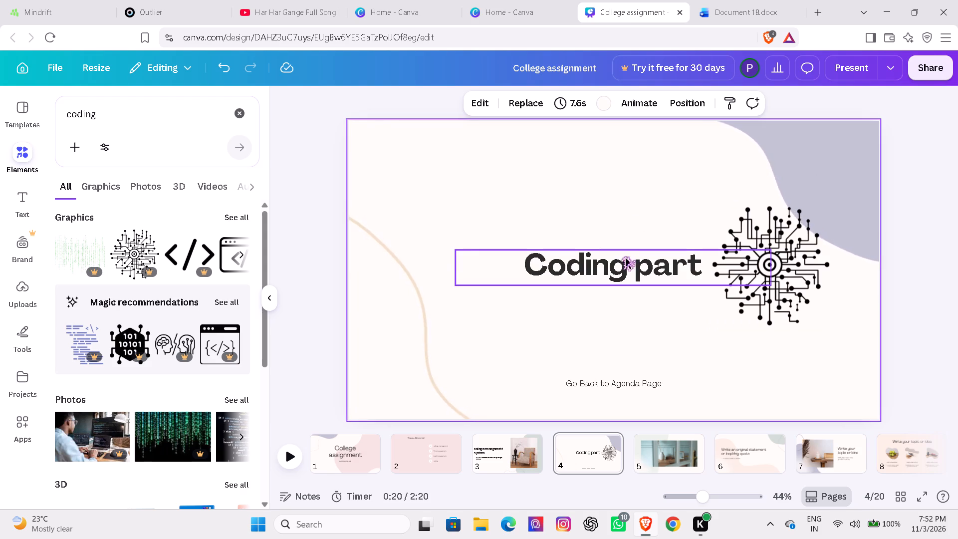
Shift the "Coding part" heading left, away from the circuit graphic, keeping it at about the same height.
left_click_drag(626, 258, 588, 261)
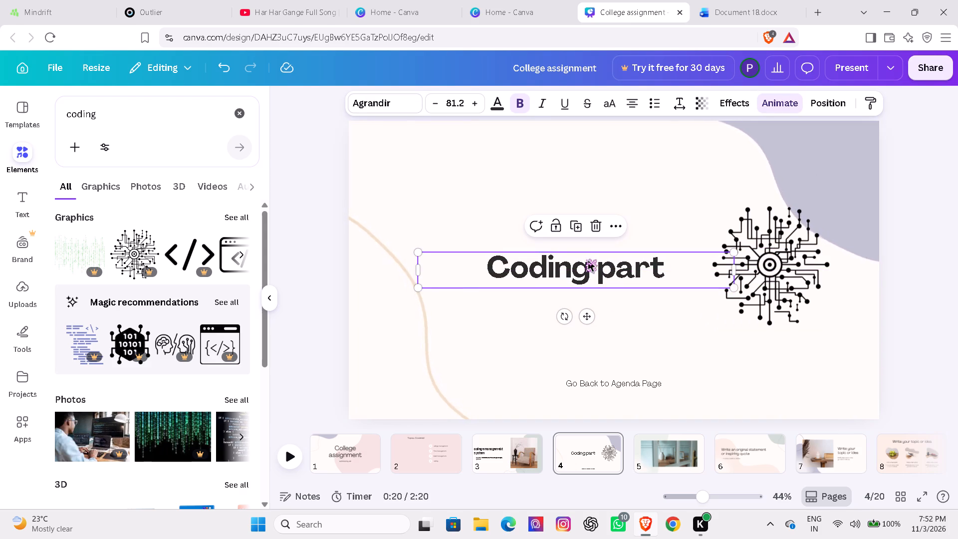
left_click_drag(588, 261, 588, 256)
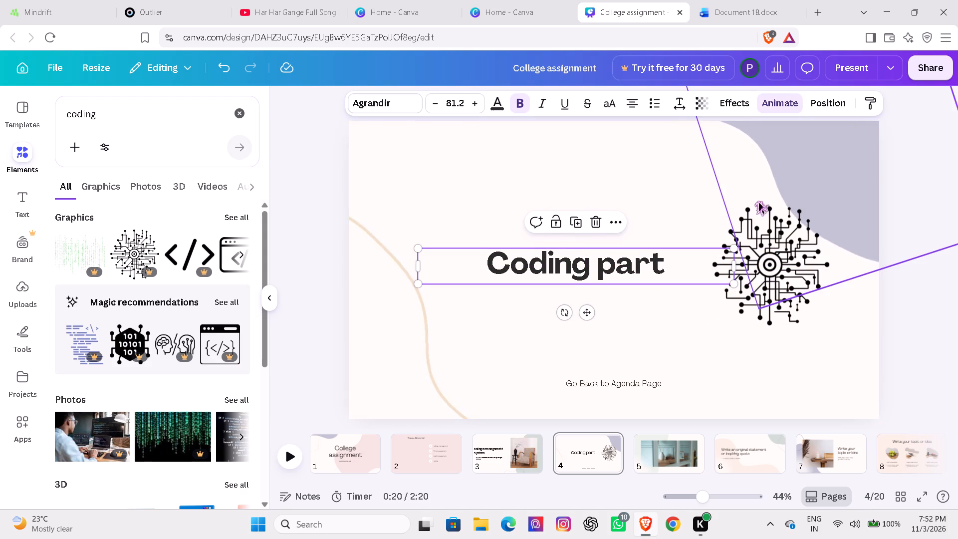
left_click(697, 200)
Move the circuit graphic slightly left so it sits close beside the repositioned "Coding part" heading.
left_click_drag(763, 233, 743, 234)
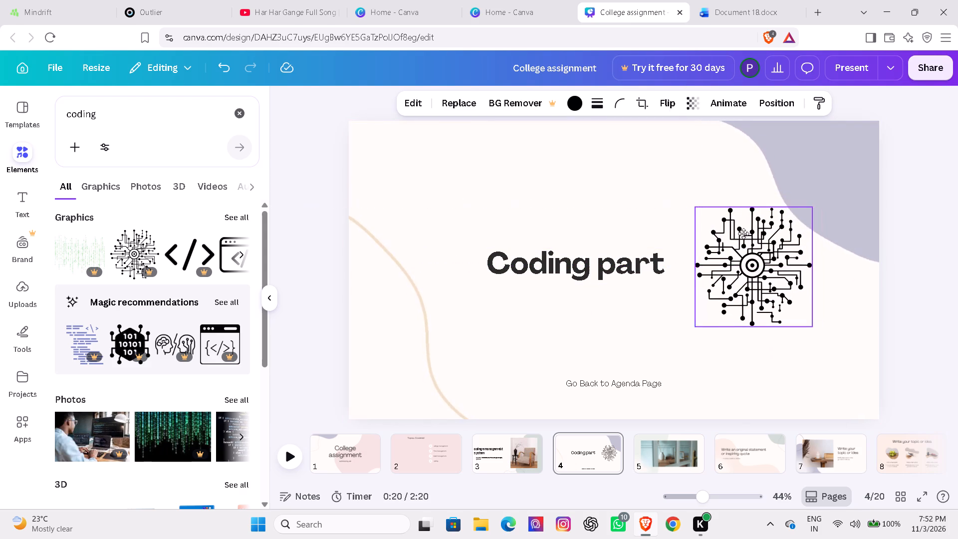
left_click_drag(743, 234, 742, 234)
left_click(617, 179)
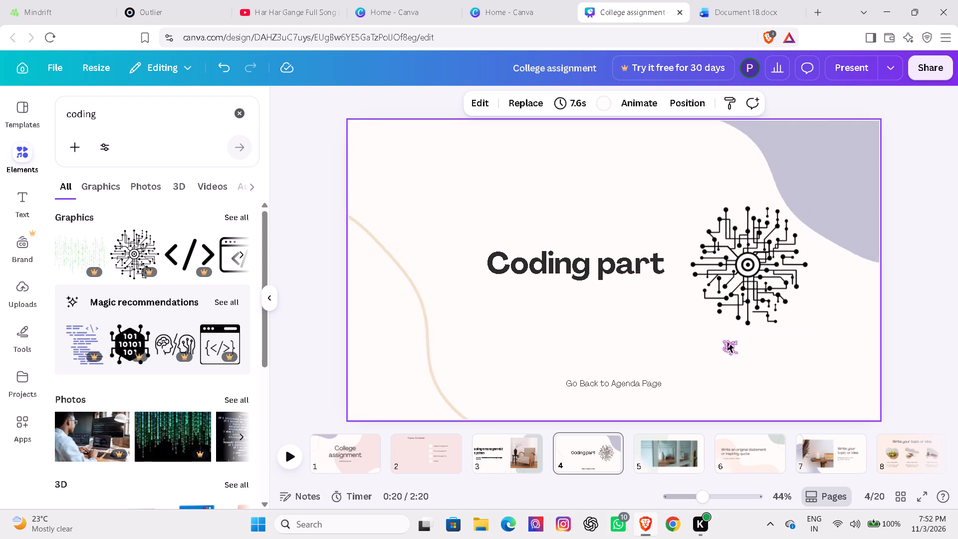
Go to slide 6, the quote slide.
left_click(715, 450)
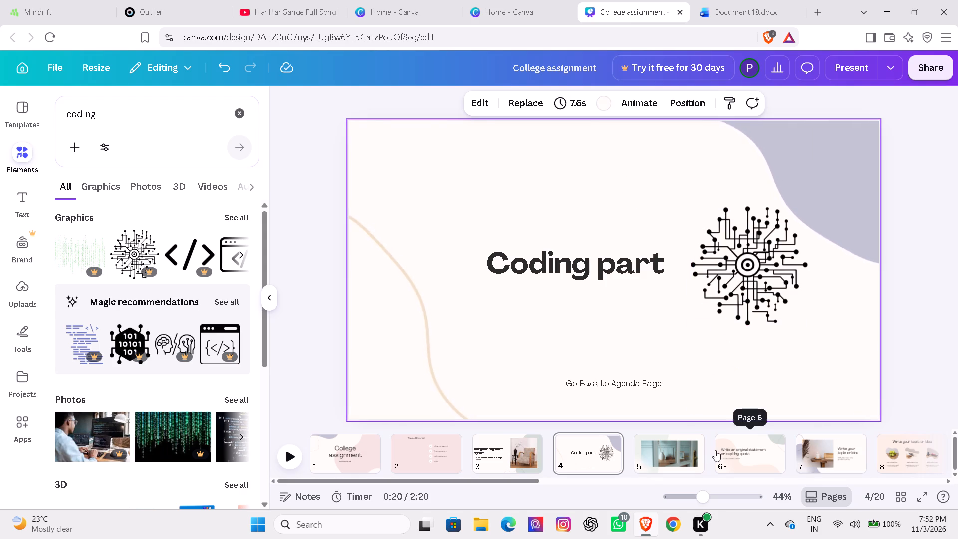
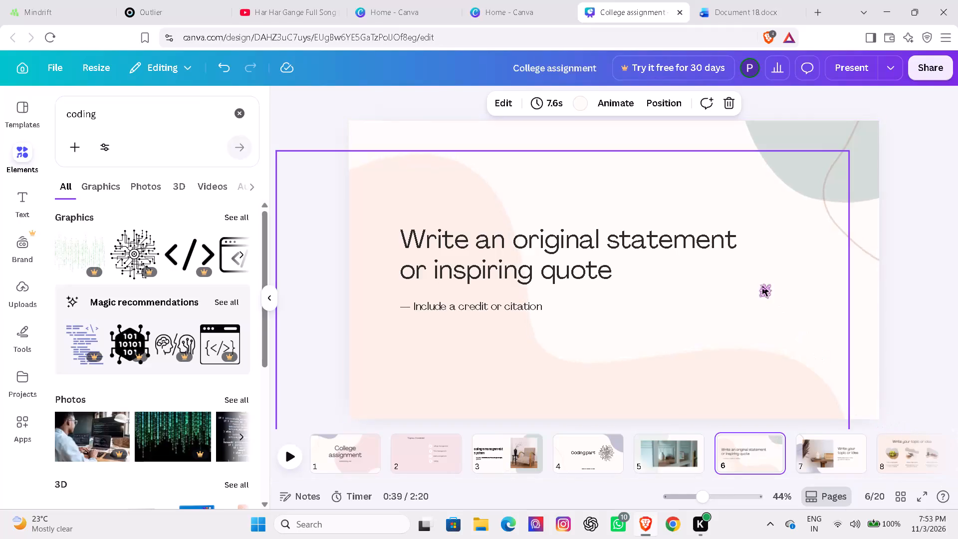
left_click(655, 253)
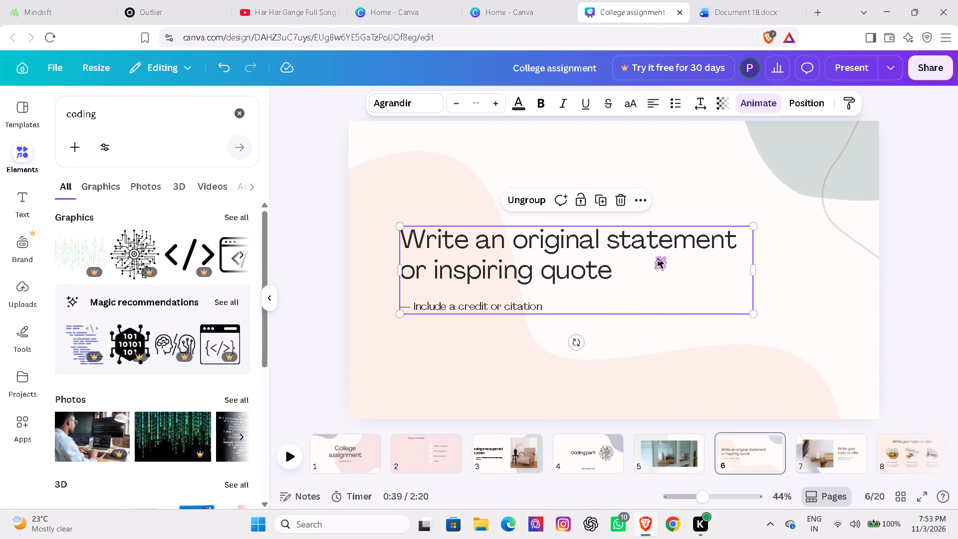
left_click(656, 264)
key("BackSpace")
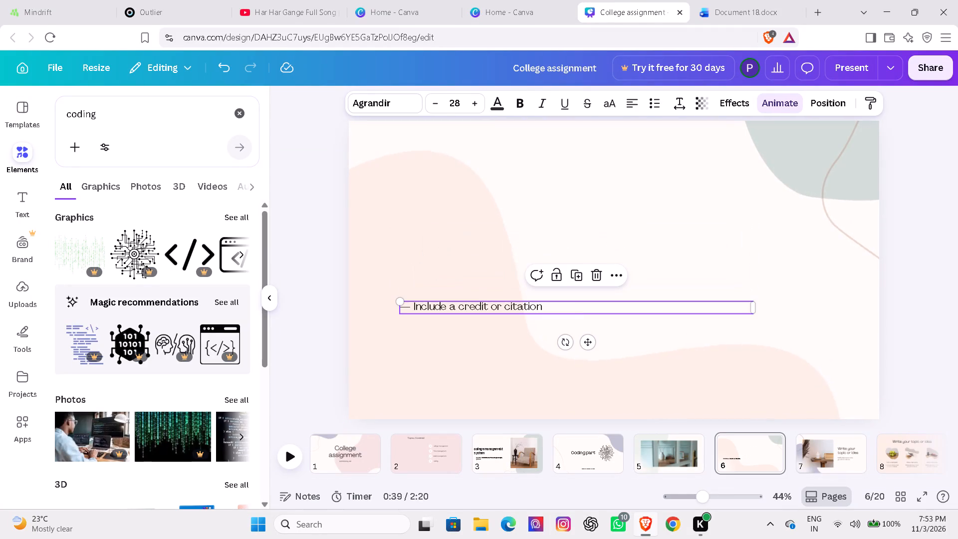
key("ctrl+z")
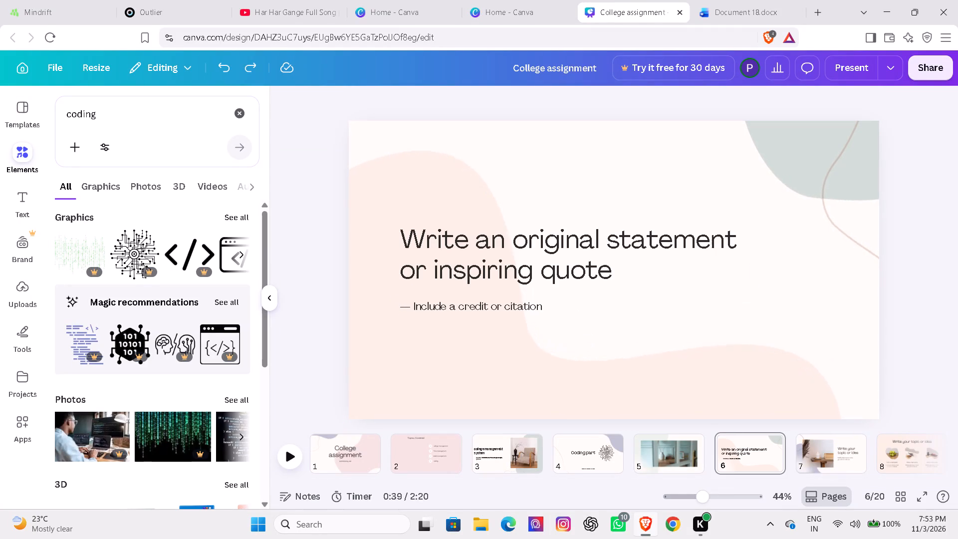
Replace the placeholder quote on slide 6 with "hardwork is the path to sucess".
double_click(624, 265)
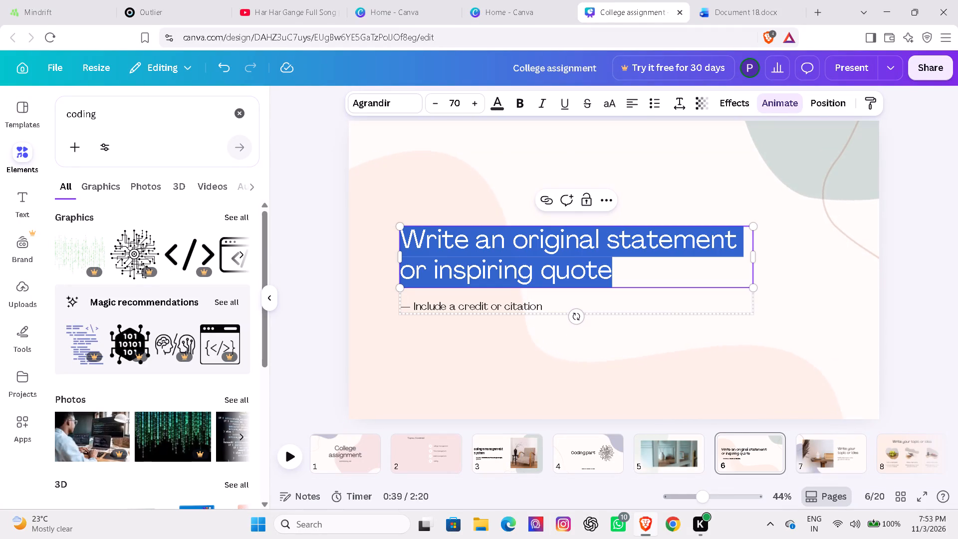
key("BackSpace")
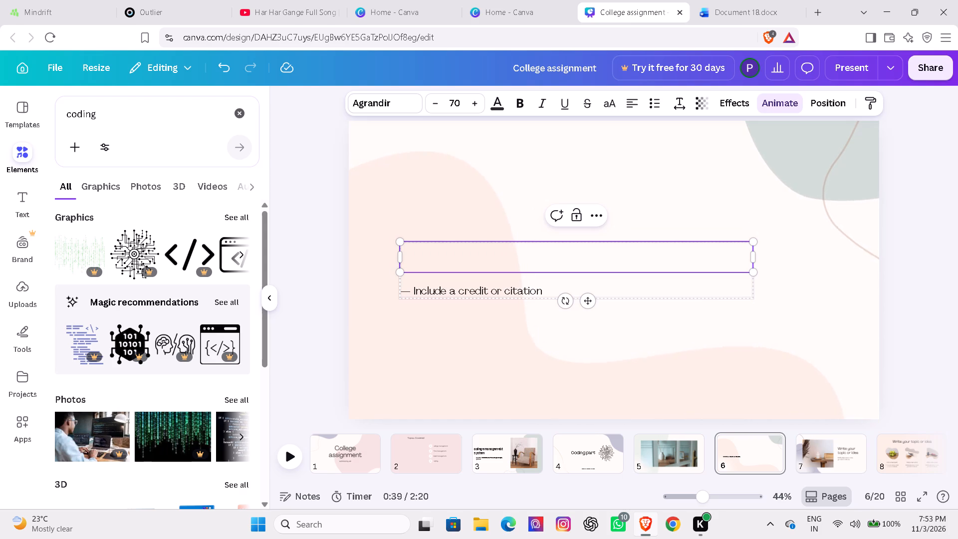
type("hardw")
type("ork is")
key("space")
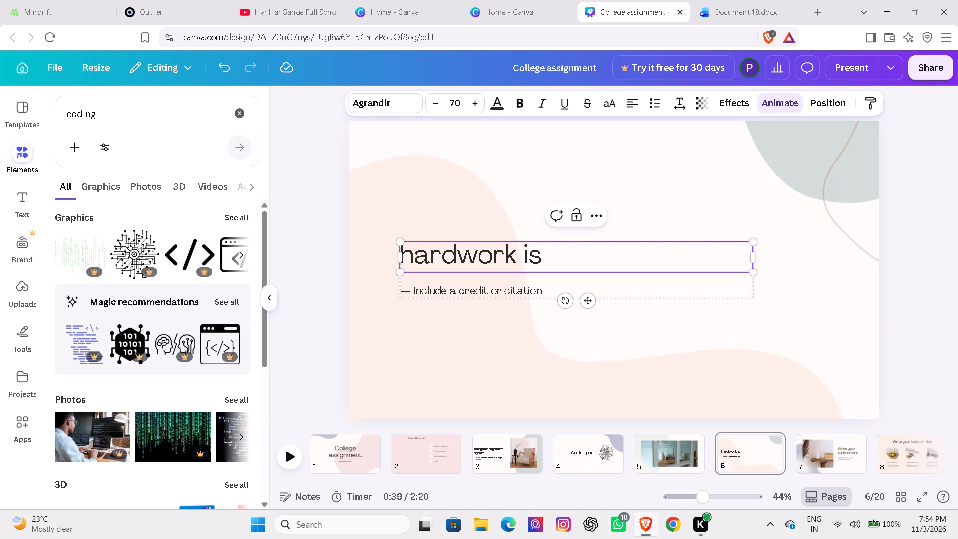
type("th")
type("e")
key("space")
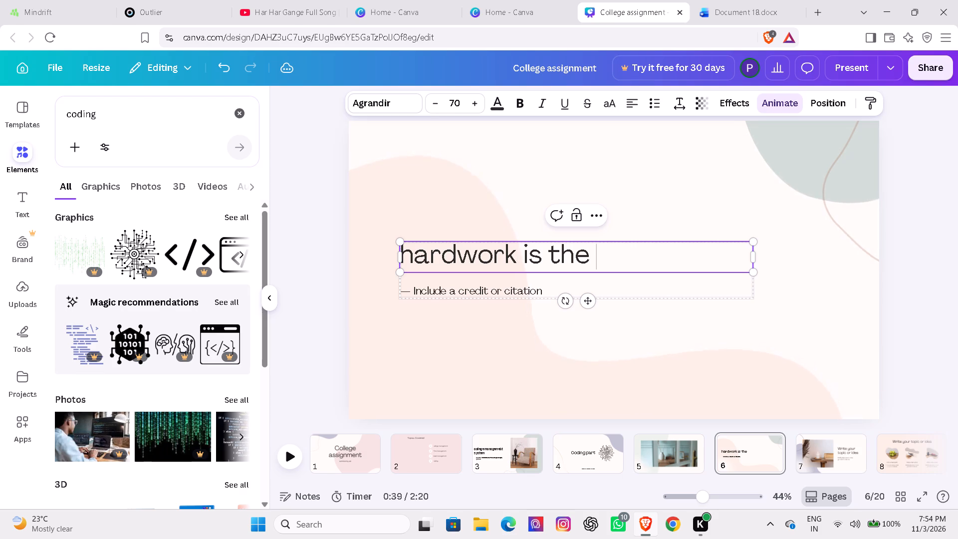
key("p")
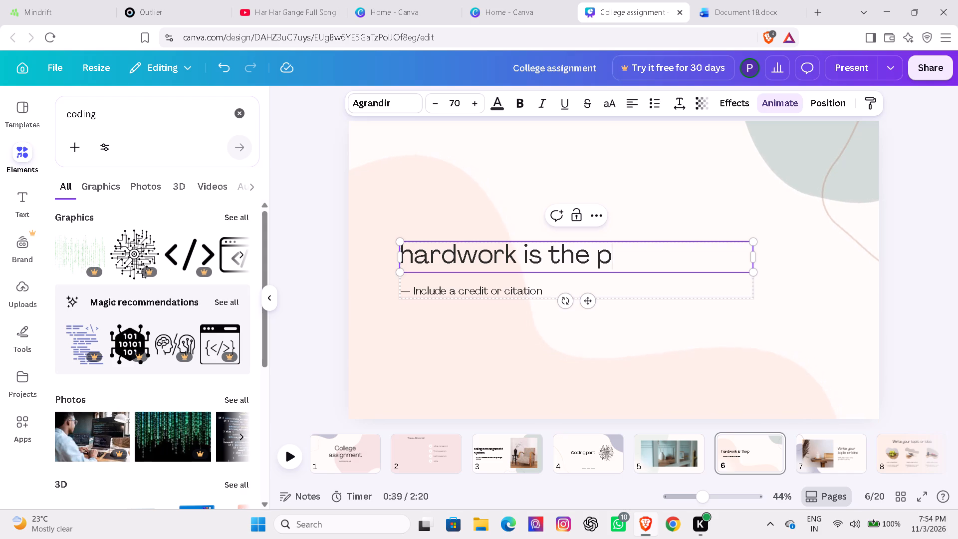
key("t")
key("BackSpace")
type("ath")
key("space")
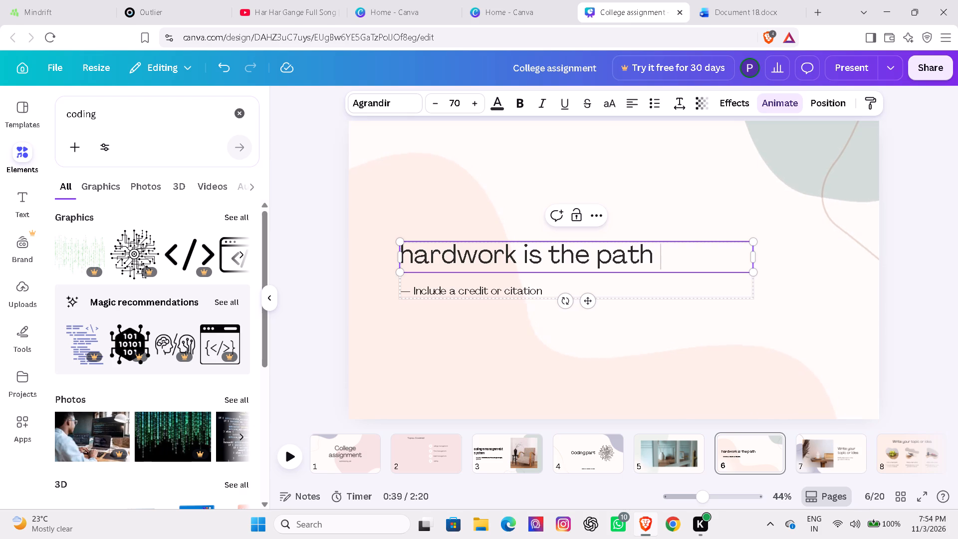
type("to")
key("space")
type("sucess")
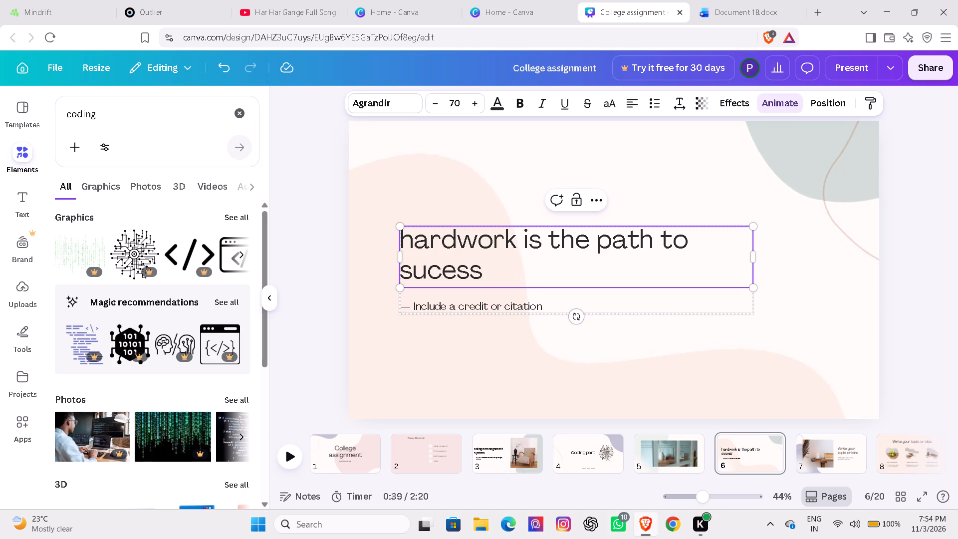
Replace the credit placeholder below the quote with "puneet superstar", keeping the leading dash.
left_click(544, 304)
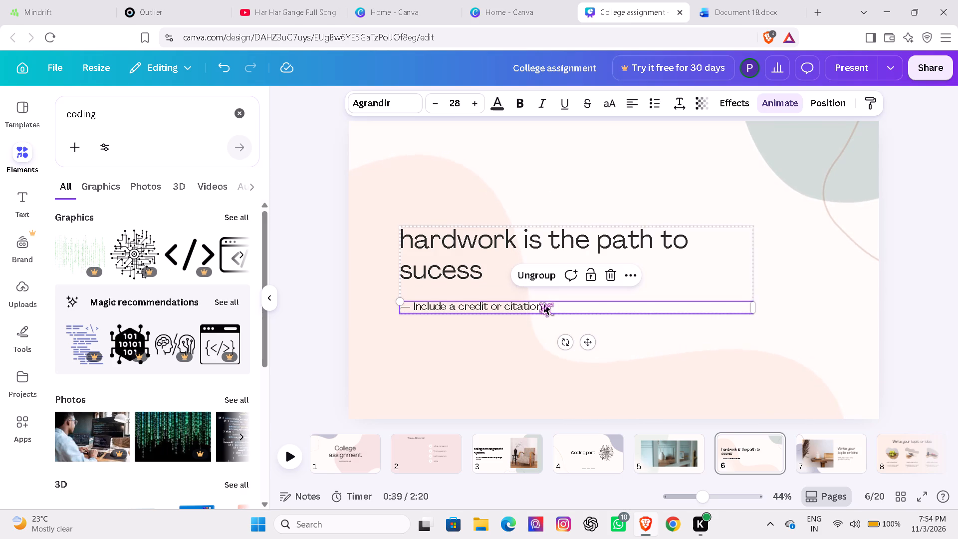
double_click(544, 304)
left_click(544, 304)
double_click(544, 304)
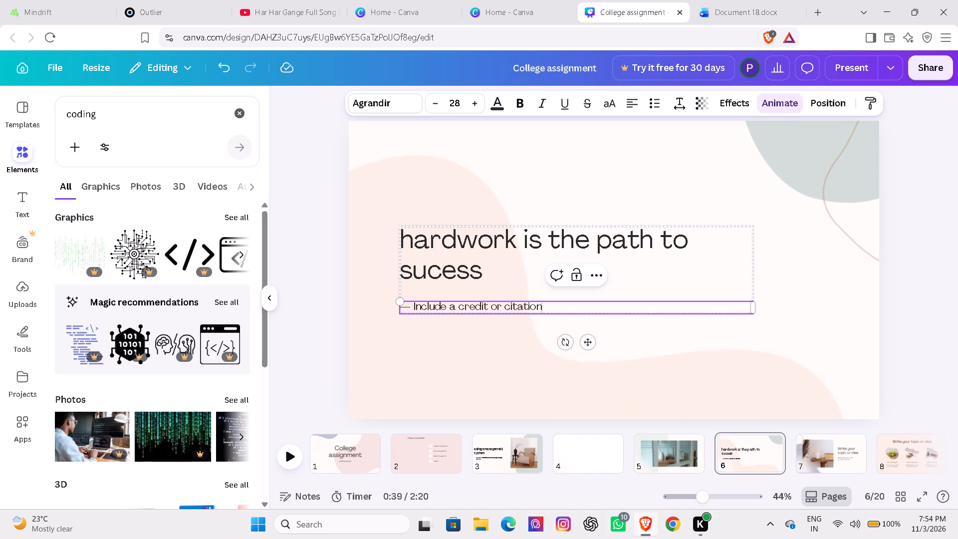
key("BackSpace")
key("BackSpace")
key("BackSpace")
key("BackSpace")
key("BackSpace")
key("BackSpace")
key("BackSpace")
key("BackSpace")
key("BackSpace")
key("BackSpace")
key("BackSpace")
key("BackSpace")
key("BackSpace")
key("BackSpace")
key("BackSpace")
key("BackSpace")
key("BackSpace")
key("BackSpace")
key("BackSpace")
key("BackSpace")
key("BackSpace")
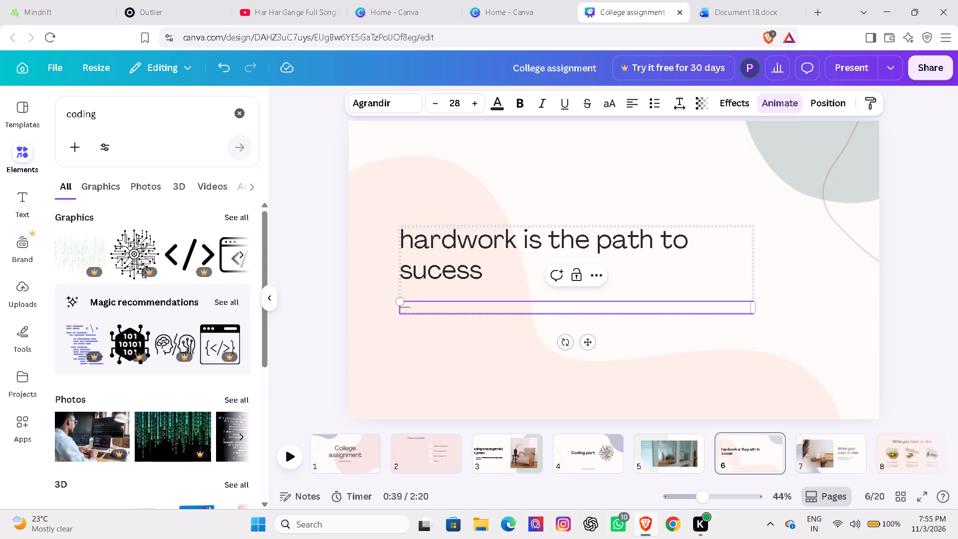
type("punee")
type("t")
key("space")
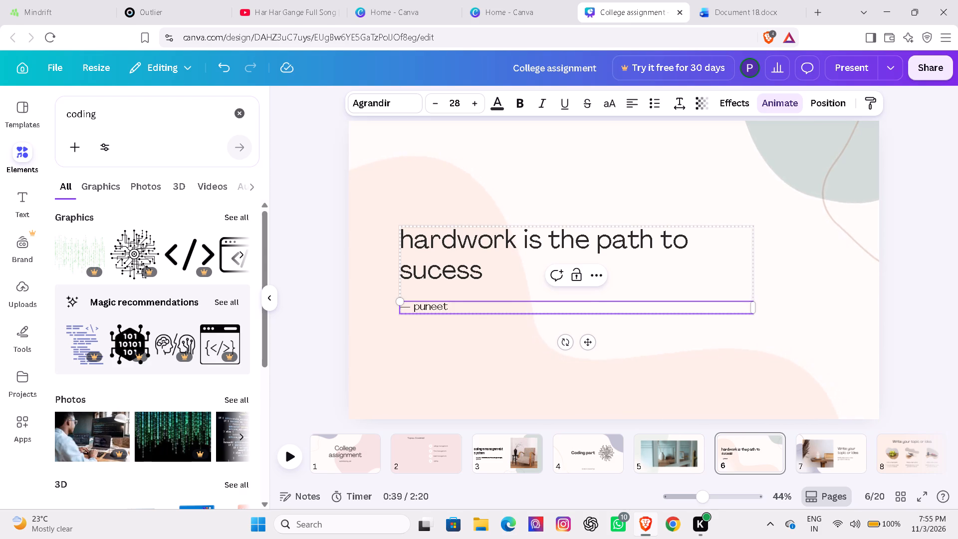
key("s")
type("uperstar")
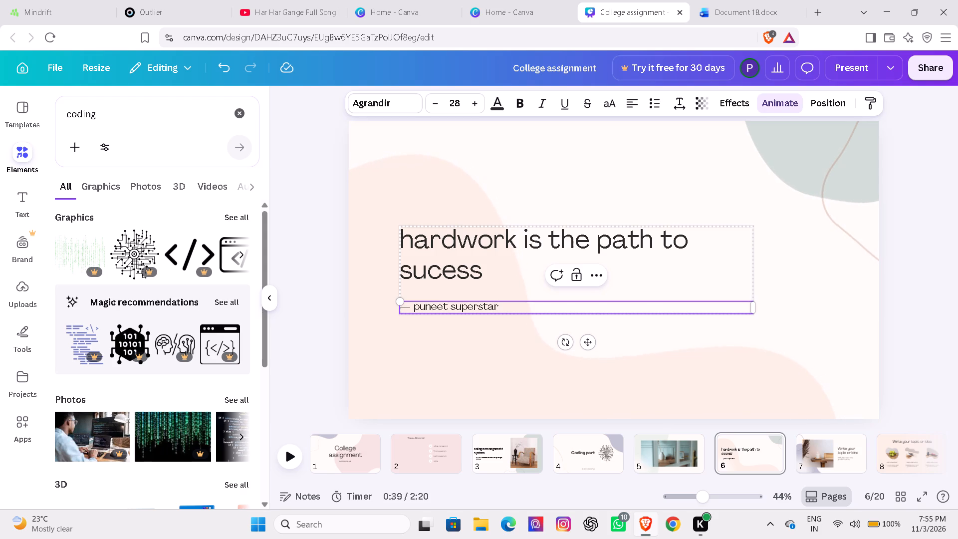
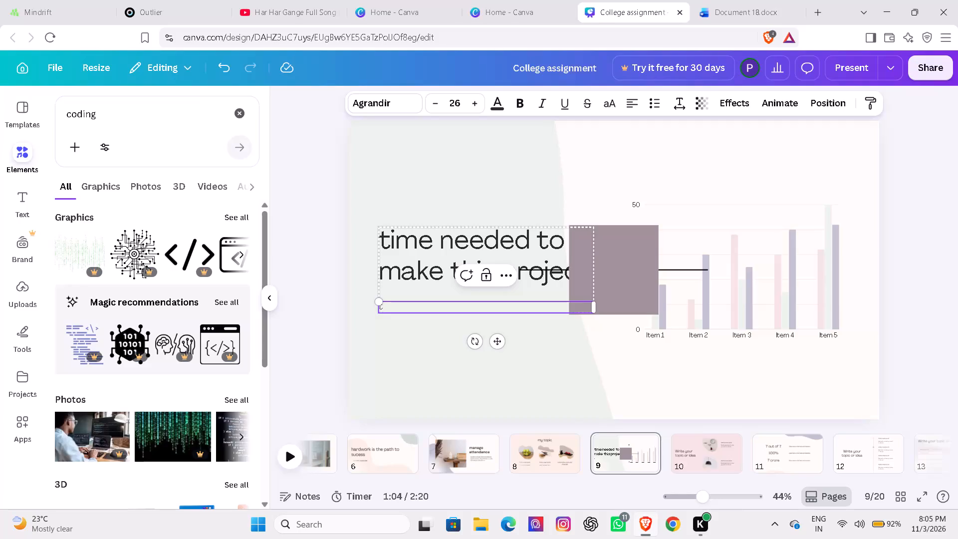
Replace the placeholder line below the slide 9 heading with "realistic time needed to develop it".
key("BackSpace")
type("re")
key("a")
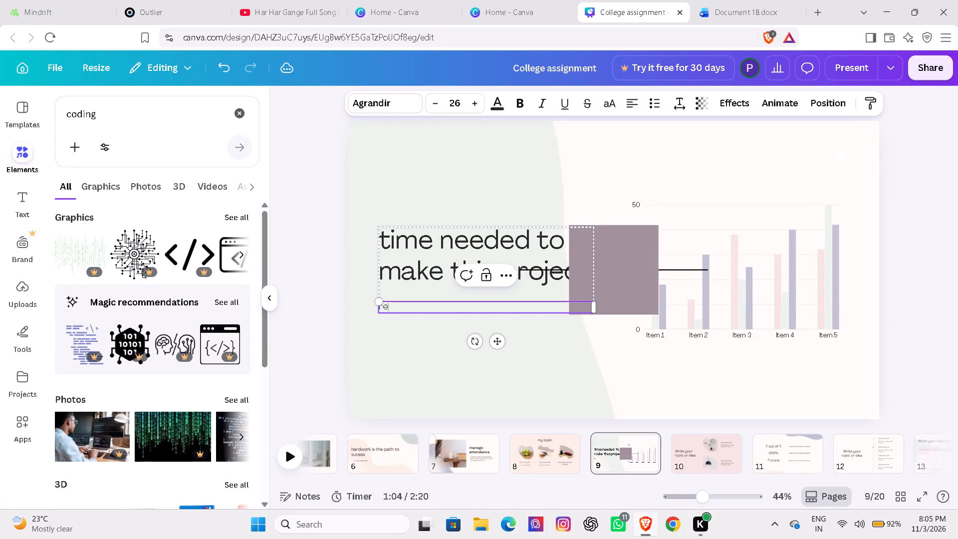
type("li")
type("st")
type("ic")
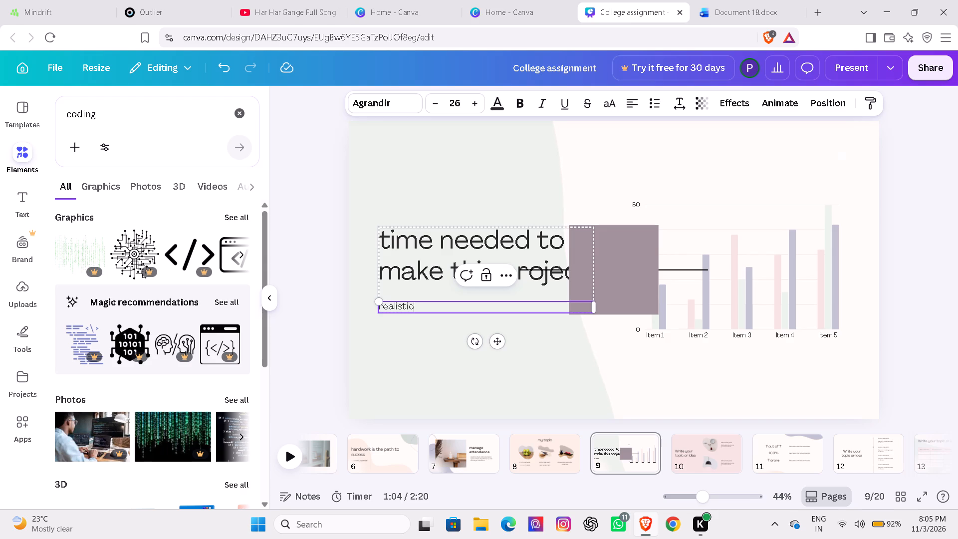
key("space")
key("t")
type("im")
type("e neededd")
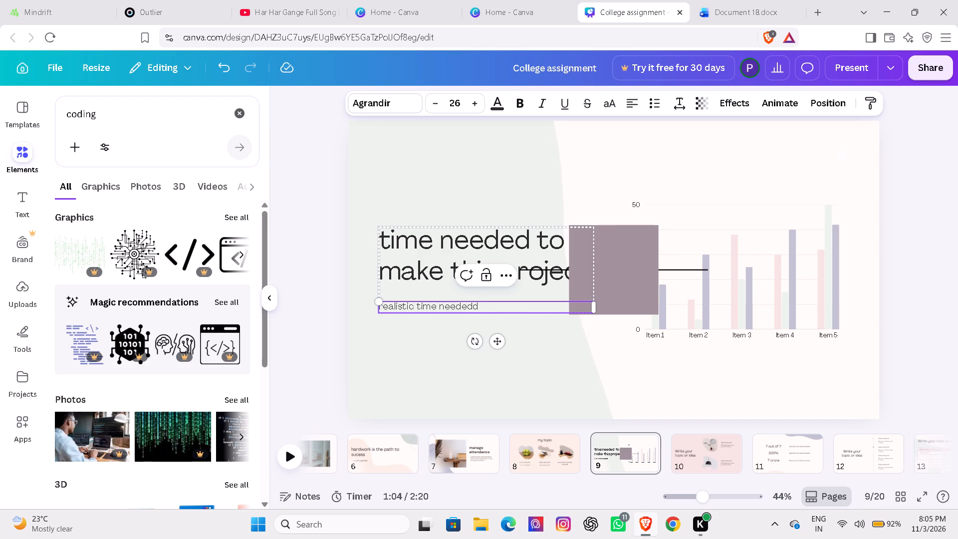
key("BackSpace")
key("n")
key("t")
key("BackSpace")
key("BackSpace")
key("space")
type("to")
key("space")
type("de")
type("ve")
type("lop")
key("space")
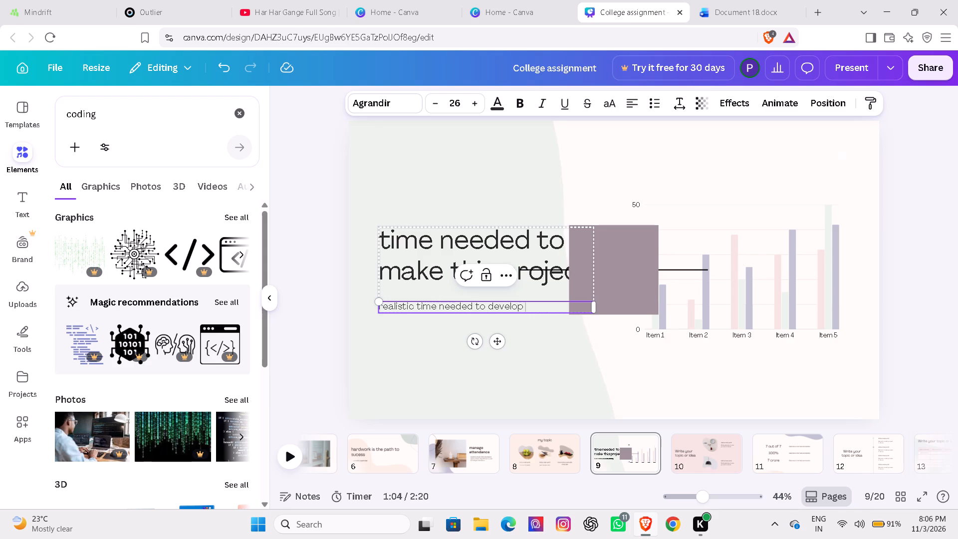
type("it")
key("space")
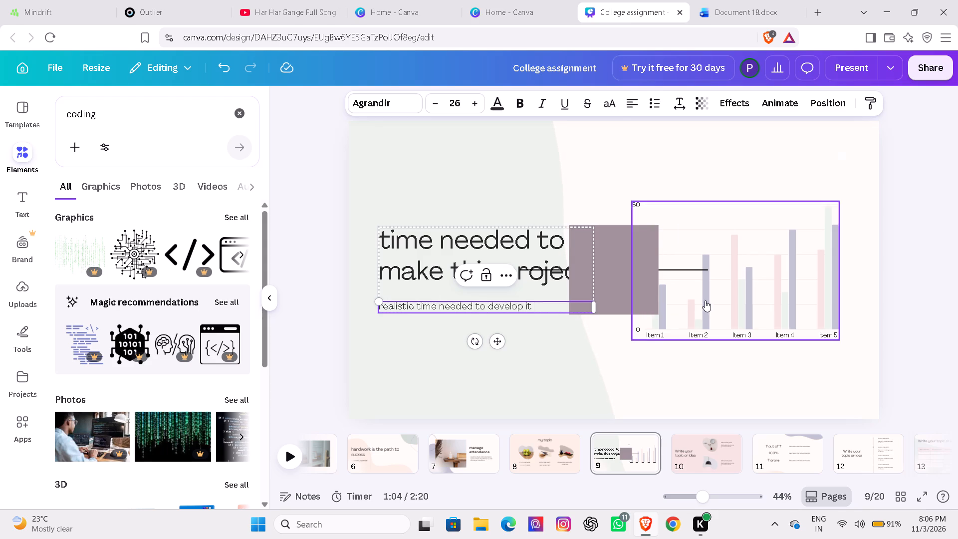
Delete the mauve square overlapping the heading and bar chart on slide 9.
left_click(707, 301)
left_click(600, 256)
left_click(634, 199)
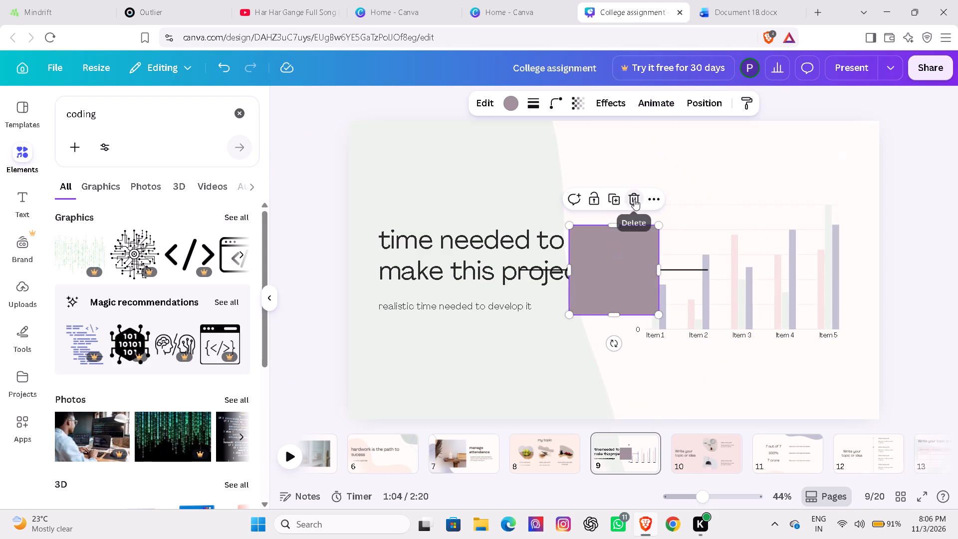
Enlarge the bar chart on slide 9, extending its upper corner toward the heading.
left_click(663, 283)
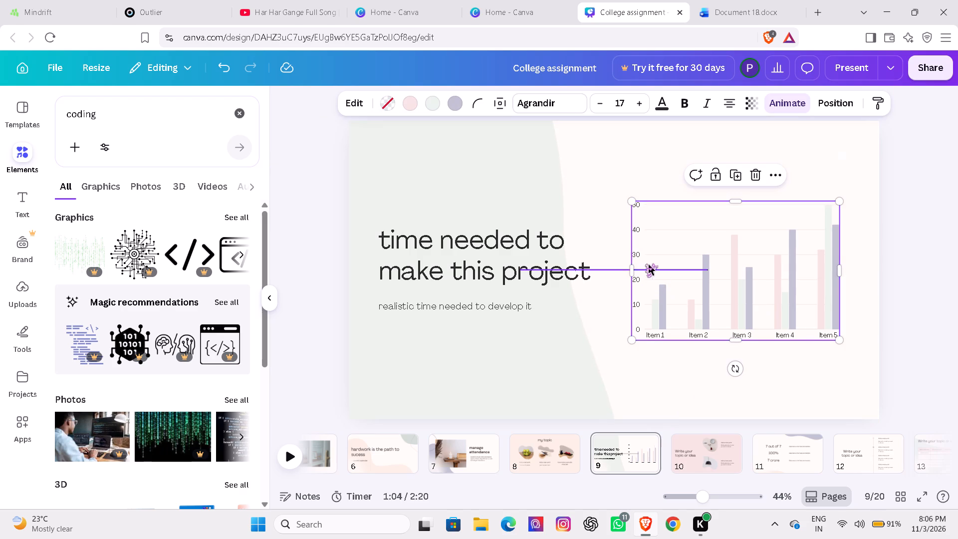
left_click_drag(633, 203, 613, 212)
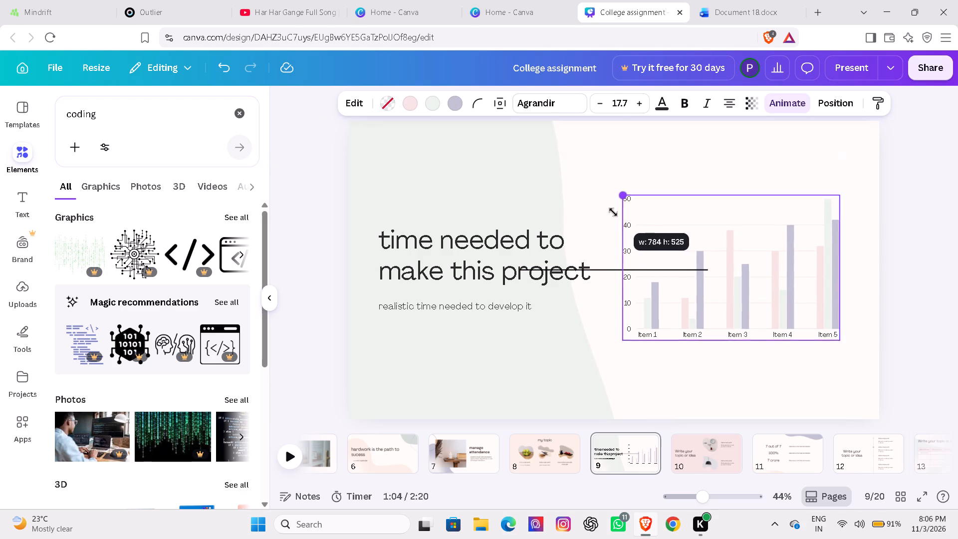
Enlarge the bar chart on slide 9 further from opposite corners, to about 861 wide by 576 high.
left_click_drag(613, 212, 613, 214)
left_click_drag(623, 195, 598, 198)
left_click(753, 312)
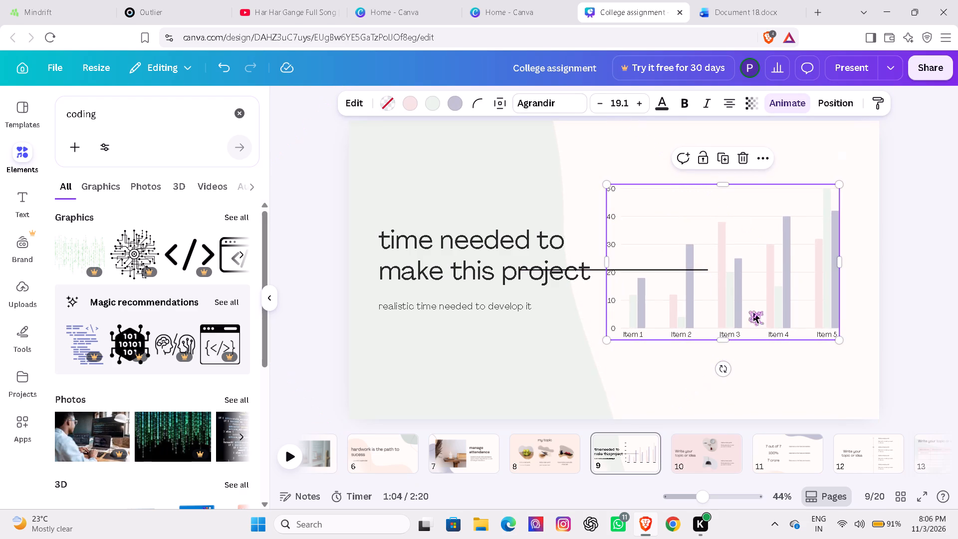
left_click_drag(837, 339, 839, 350)
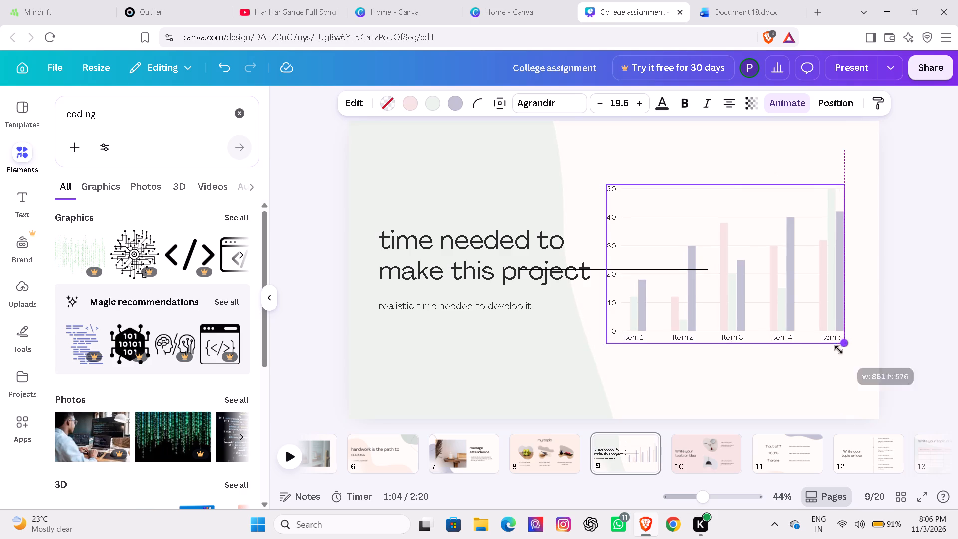
left_click_drag(839, 350, 839, 350)
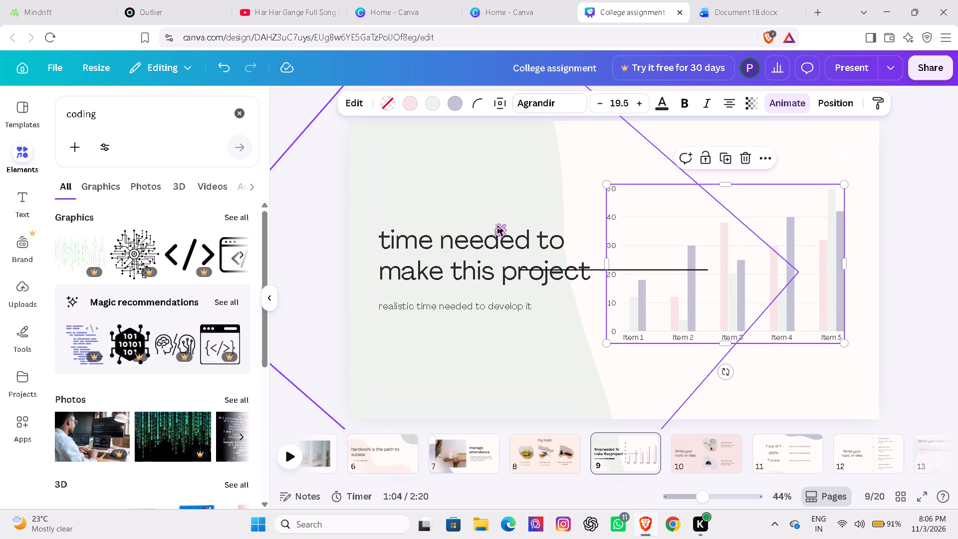
Enlarge the grouped heading and subtitle on slide 9 slightly from opposite corners, filling more space beside the bar chart.
left_click(494, 241)
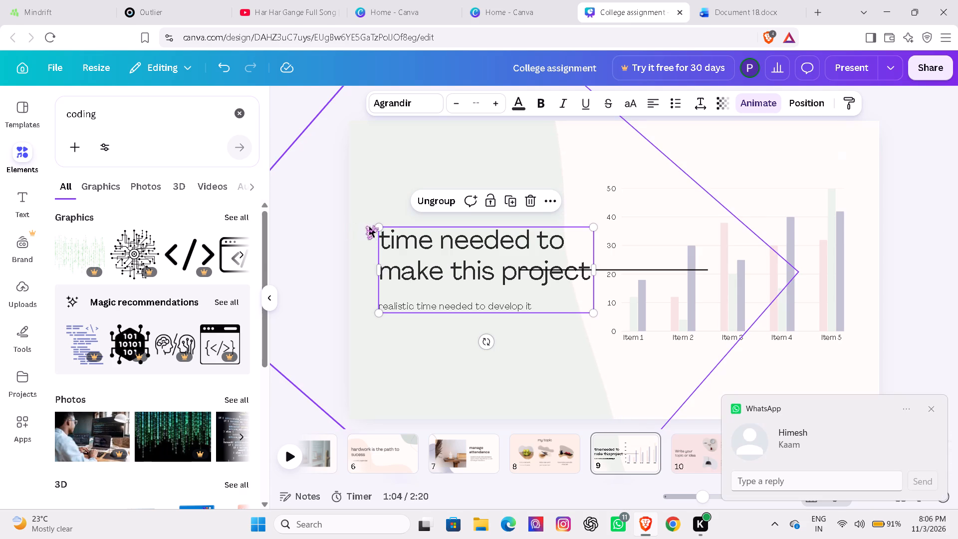
left_click_drag(378, 228, 371, 213)
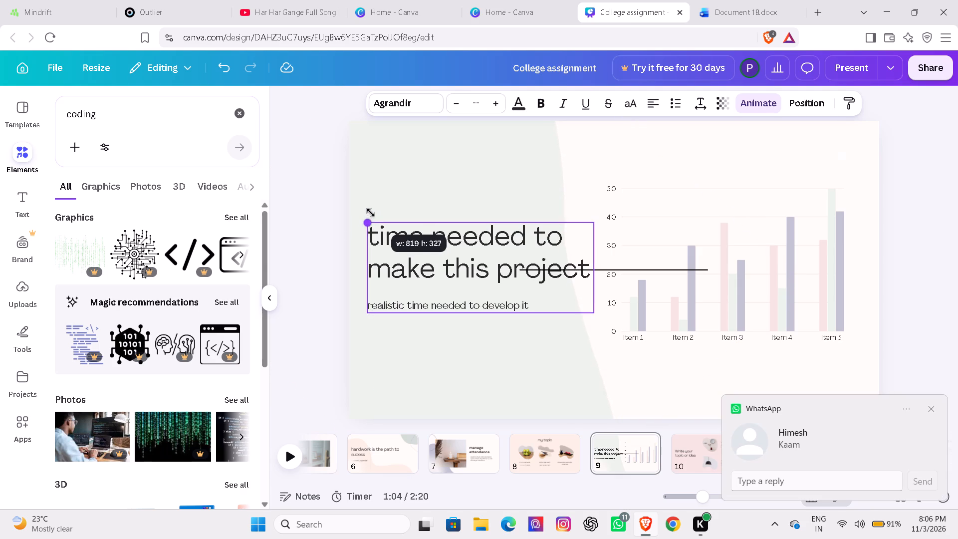
left_click_drag(371, 213, 366, 213)
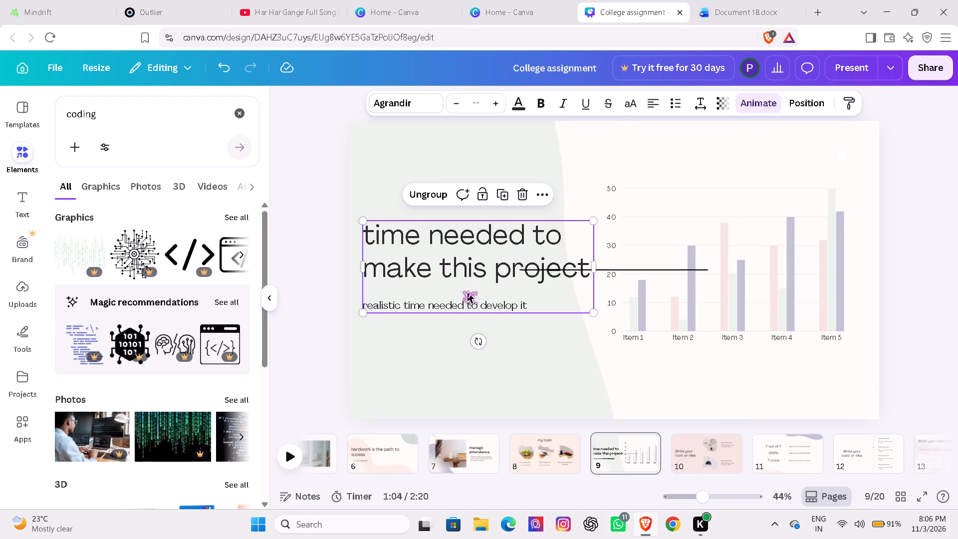
left_click_drag(590, 311, 591, 328)
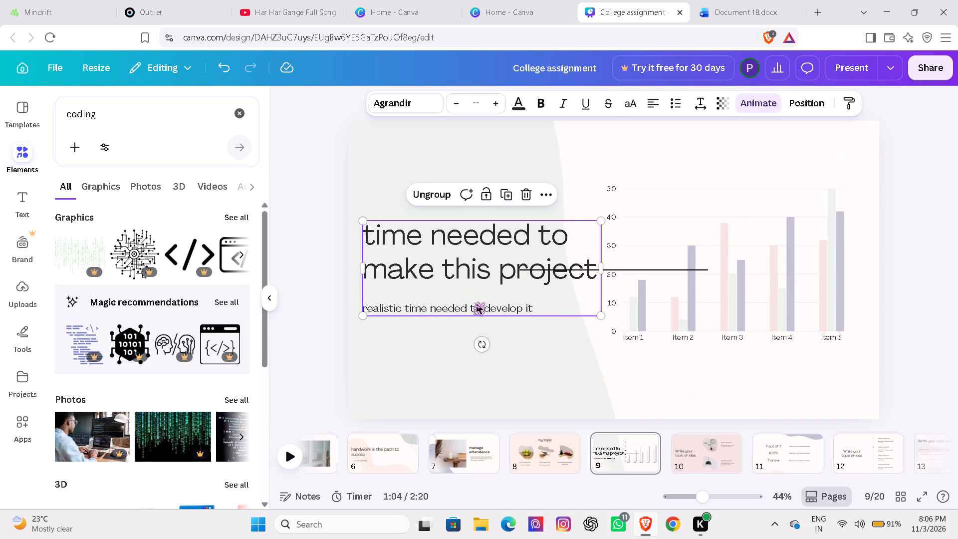
Move the "time needed to make this project" heading slightly up and left, away from the line below it.
left_click(383, 232)
left_click_drag(369, 230, 361, 220)
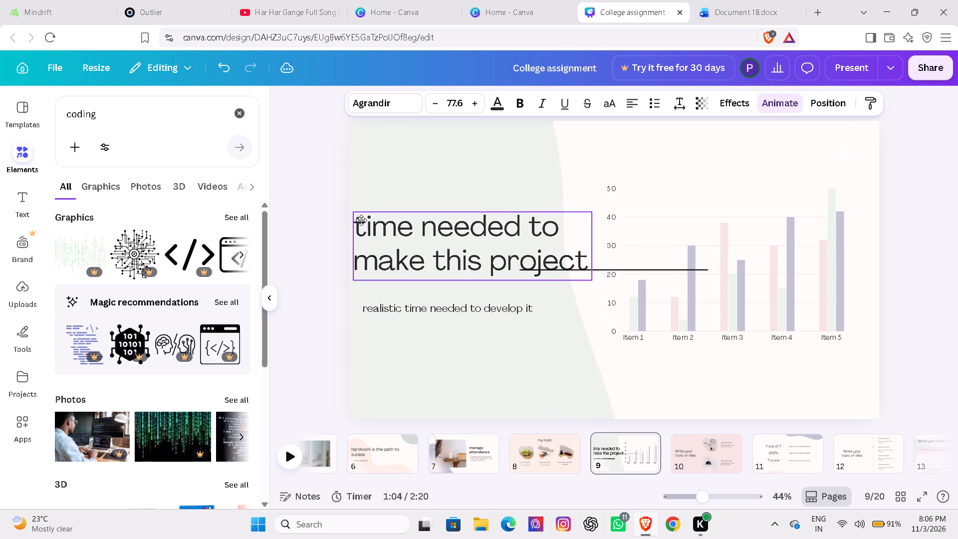
left_click_drag(361, 220, 362, 219)
Select the full text of the "time needed to make this project" heading and open its font choices.
left_click(372, 225)
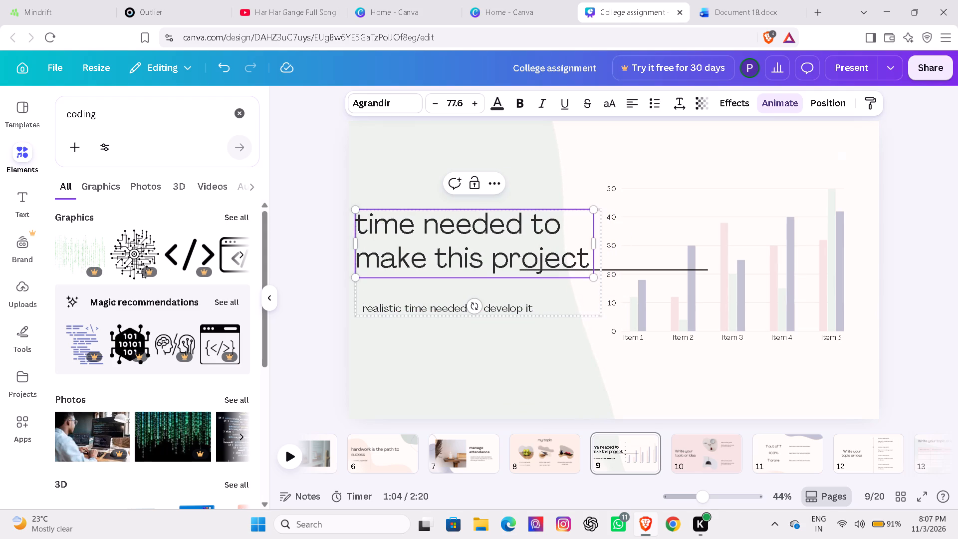
left_click(360, 225)
left_click_drag(360, 227, 393, 260)
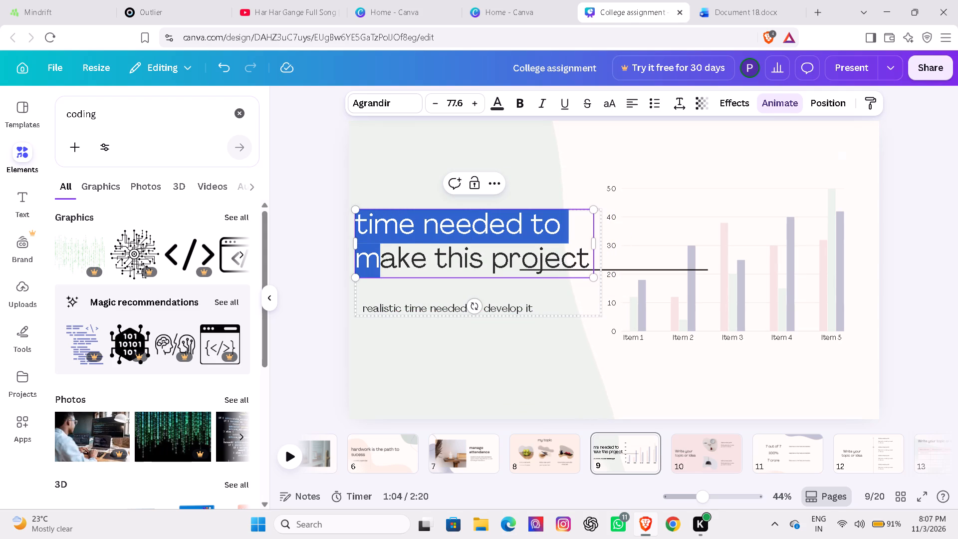
left_click_drag(393, 260, 586, 275)
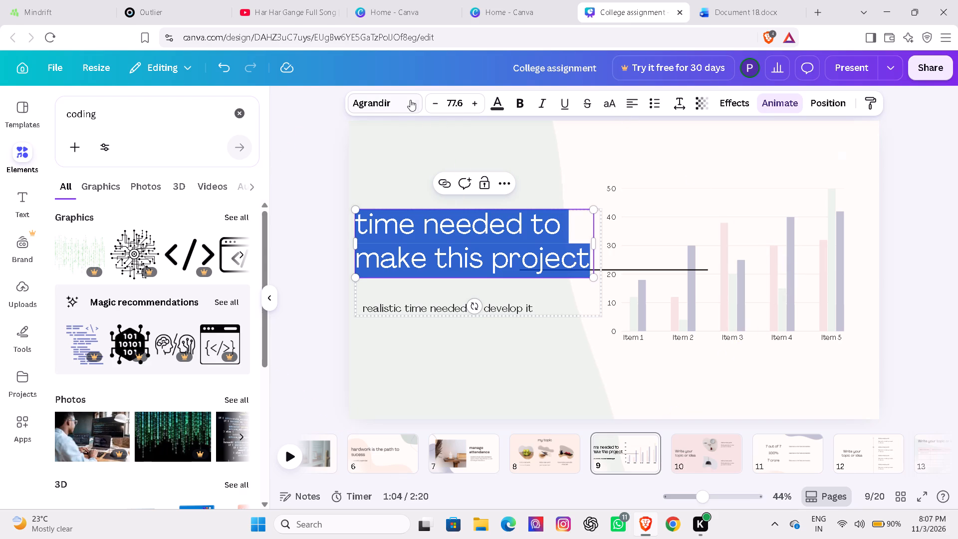
left_click(406, 100)
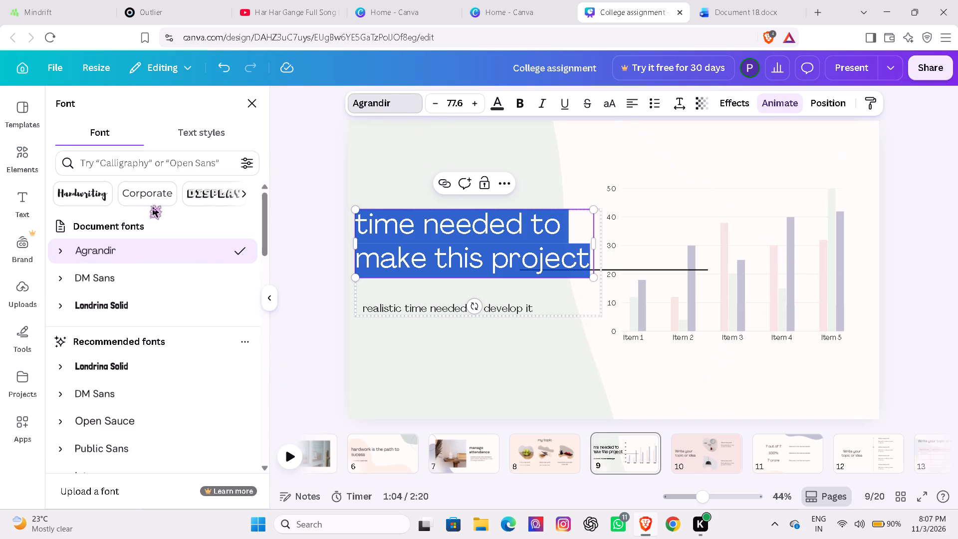
Change the font of the "time needed to make this project" heading to Leckerli One from the Handwriting fonts.
left_click(94, 194)
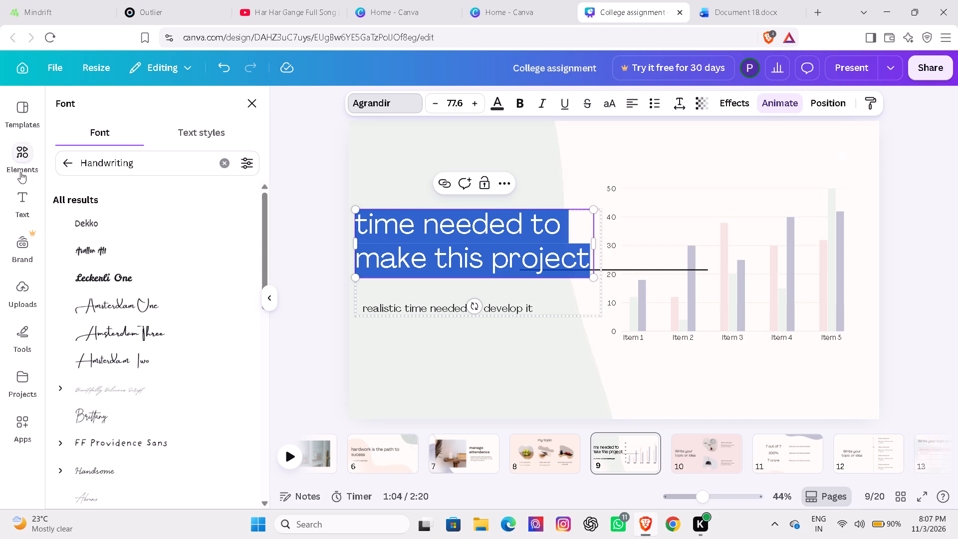
left_click(106, 276)
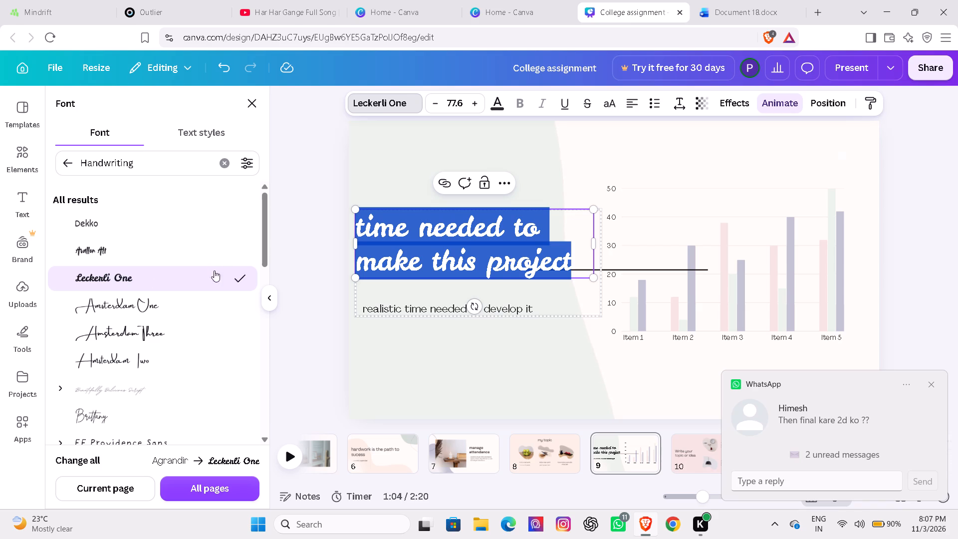
left_click(349, 376)
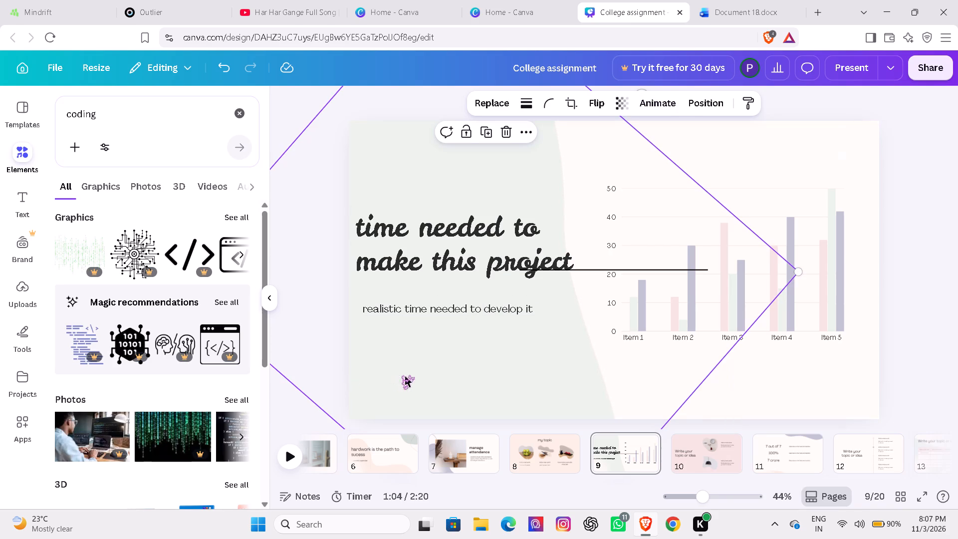
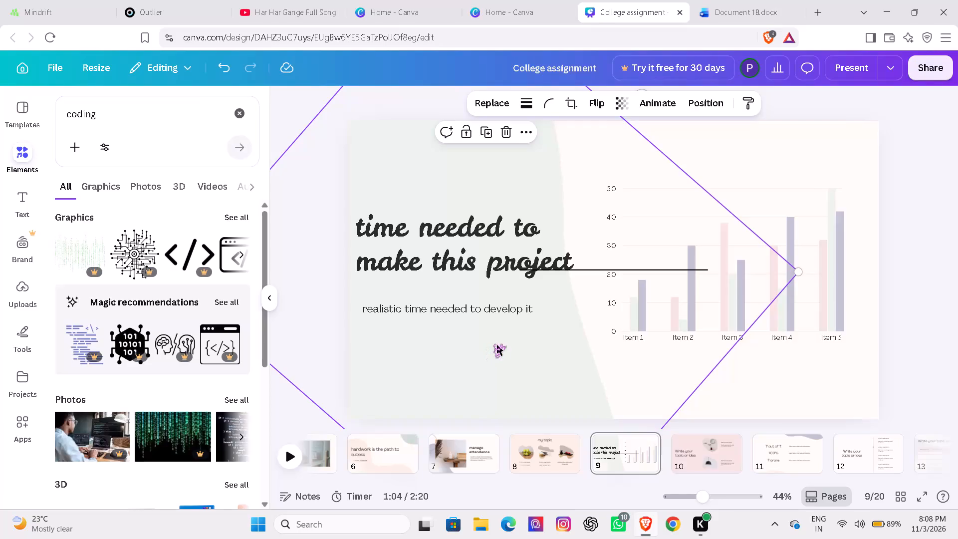
Replace the "Write your topic or idea" heading on slide 10 with "teacher registration".
left_click(671, 455)
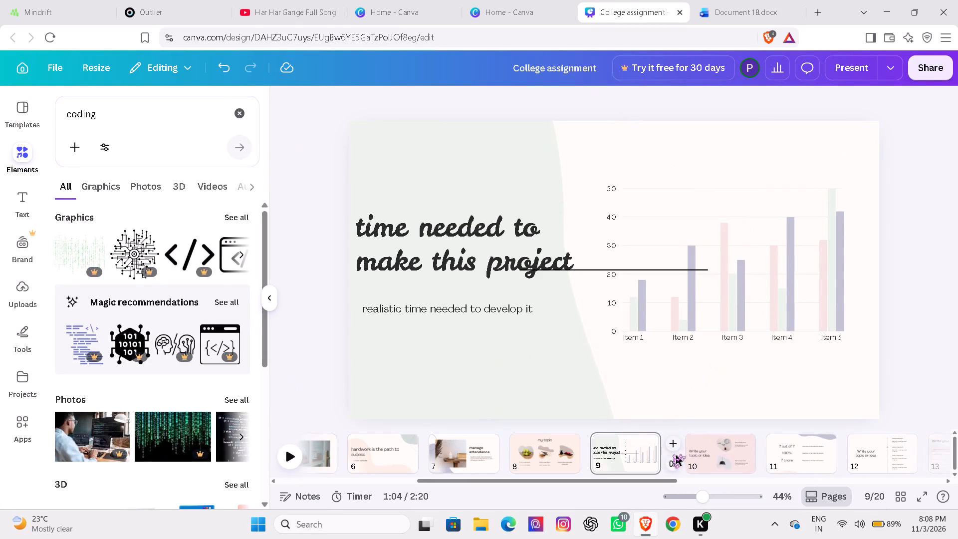
left_click(718, 459)
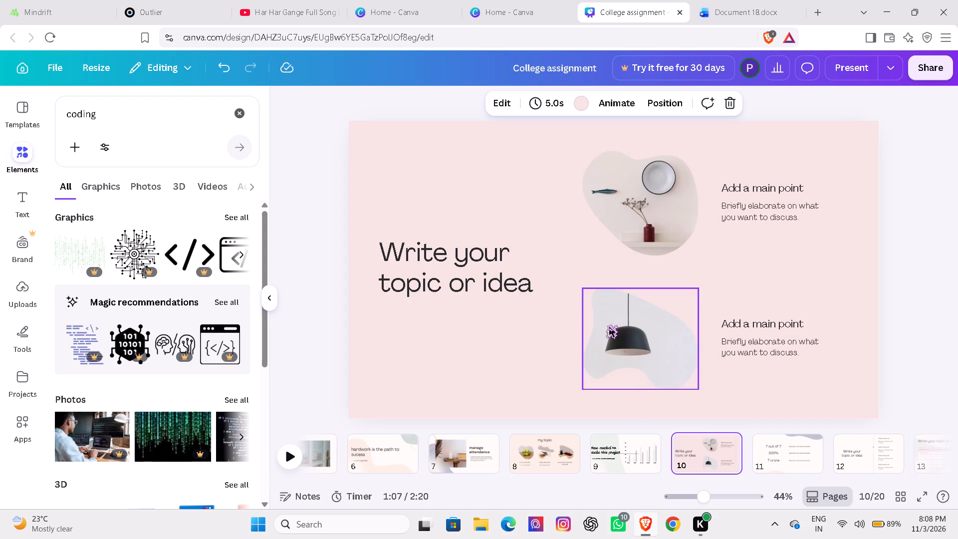
left_click(476, 268)
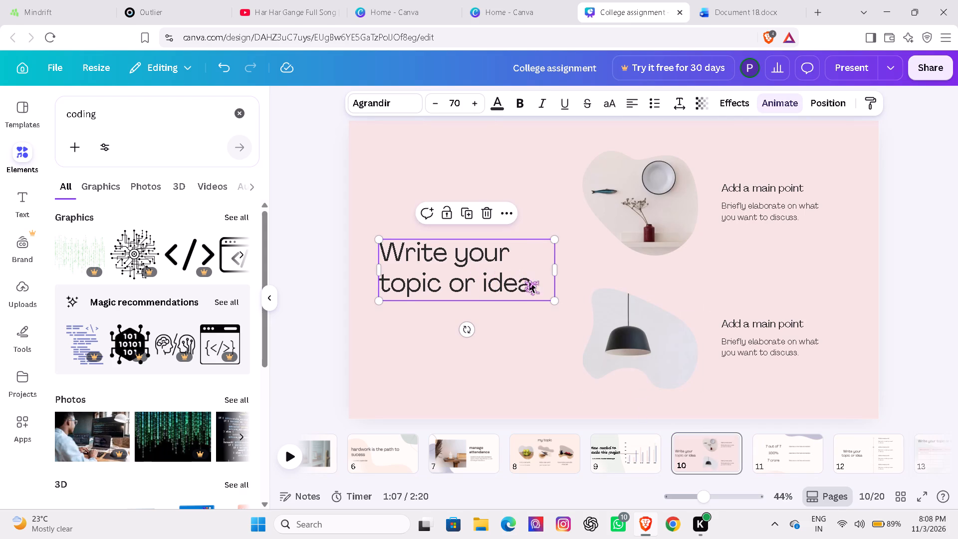
left_click(529, 282)
key("BackSpace")
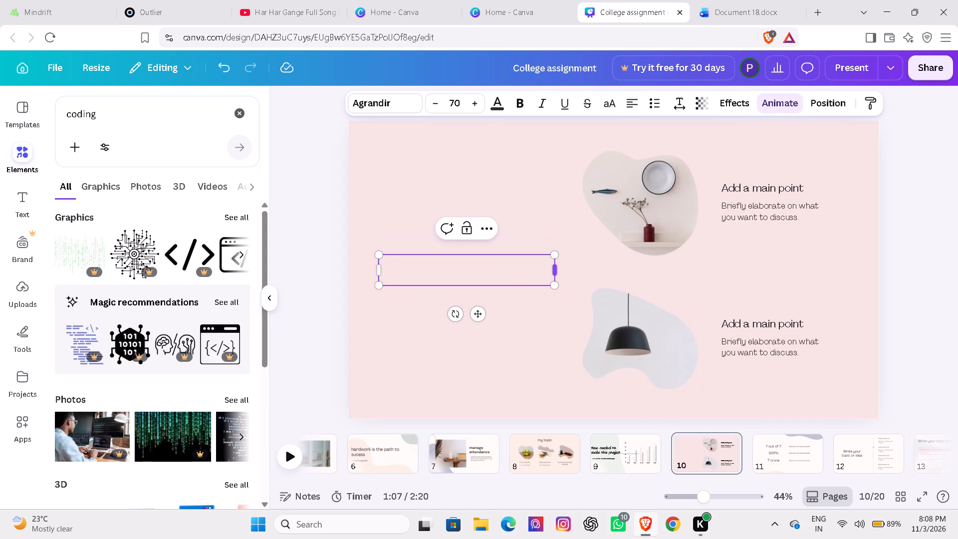
type("teac")
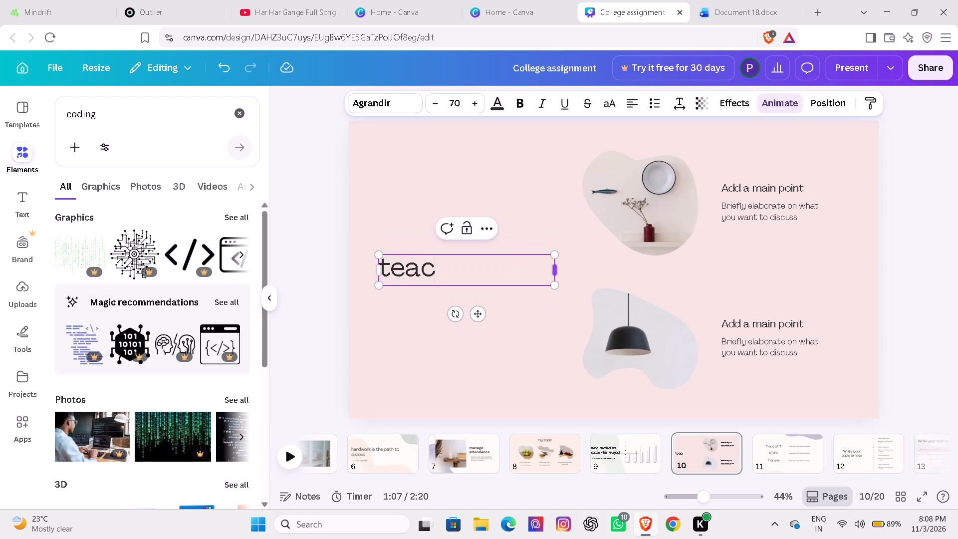
key("h")
type("er re")
type("gistr")
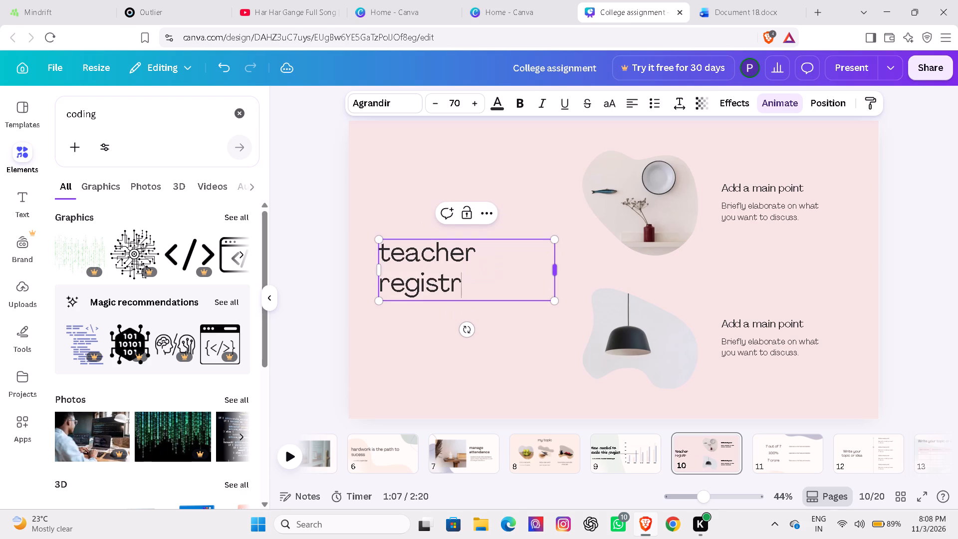
type("at")
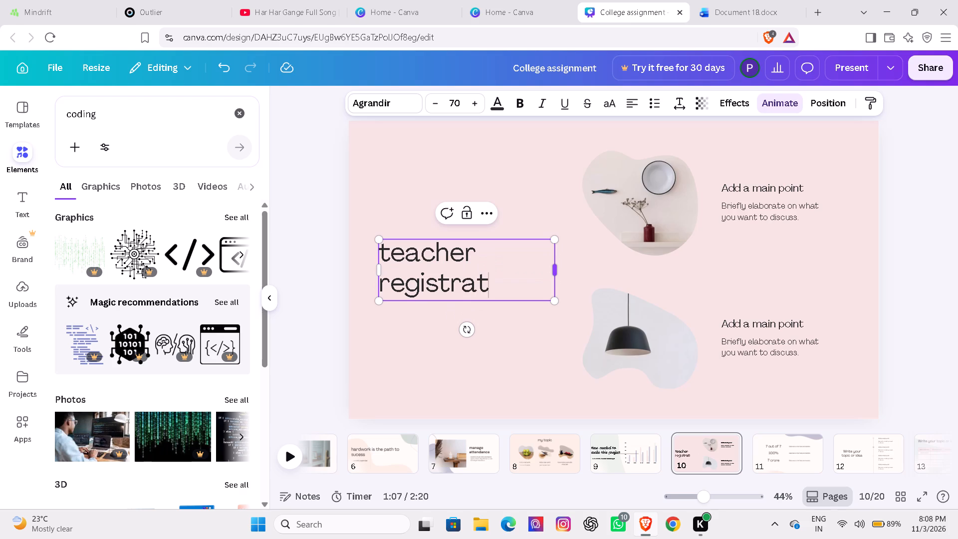
type("io")
key("n")
Enlarge the vase photo and the lamp photo on slide 10 slightly, extending their upper-left corners outward.
left_click(672, 232)
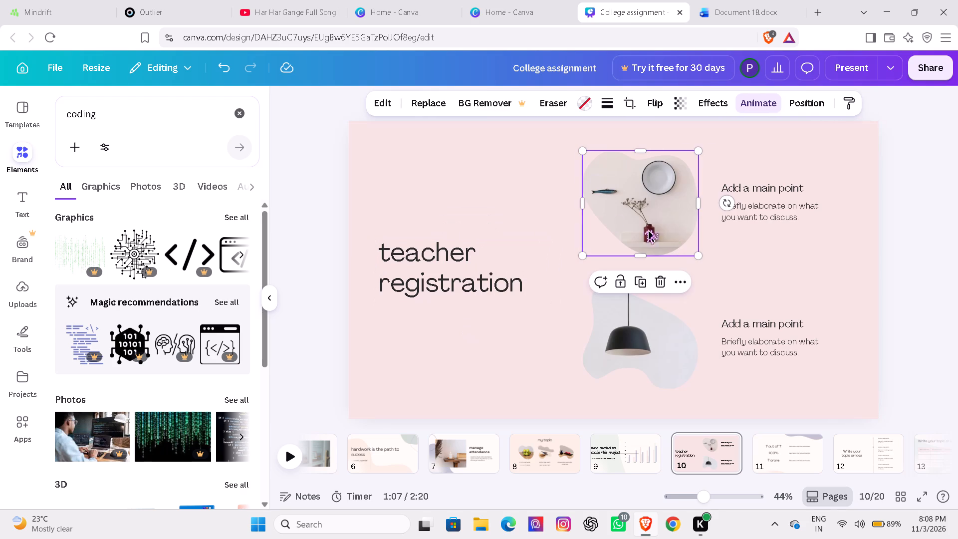
left_click_drag(582, 150, 558, 146)
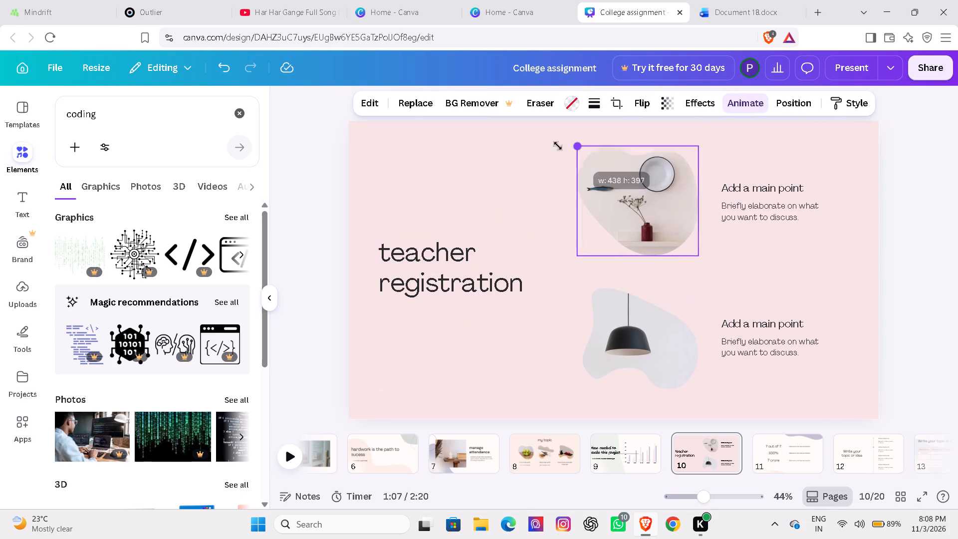
left_click_drag(558, 146, 549, 166)
left_click(613, 304)
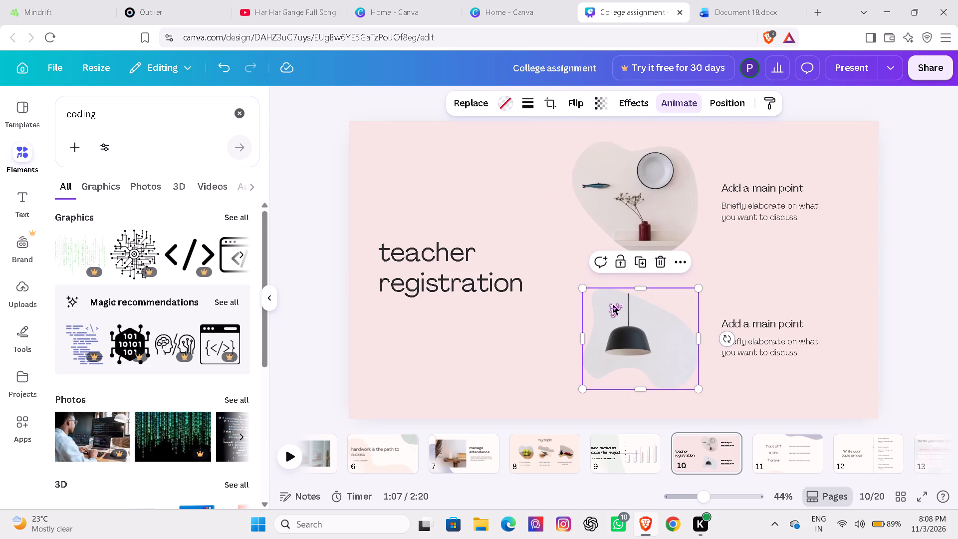
left_click_drag(582, 289, 566, 288)
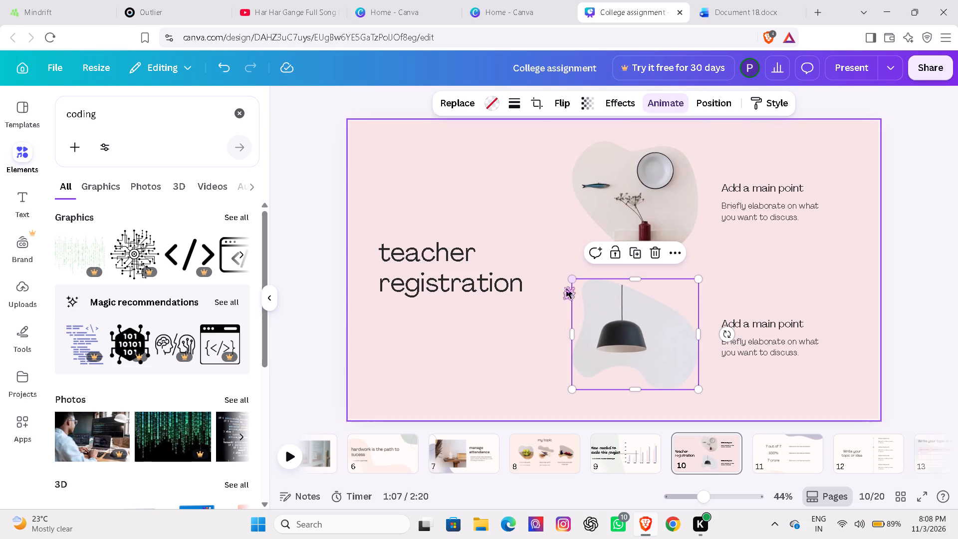
Clear the description text under the main point beside the vase photo.
left_click(766, 334)
left_click(768, 188)
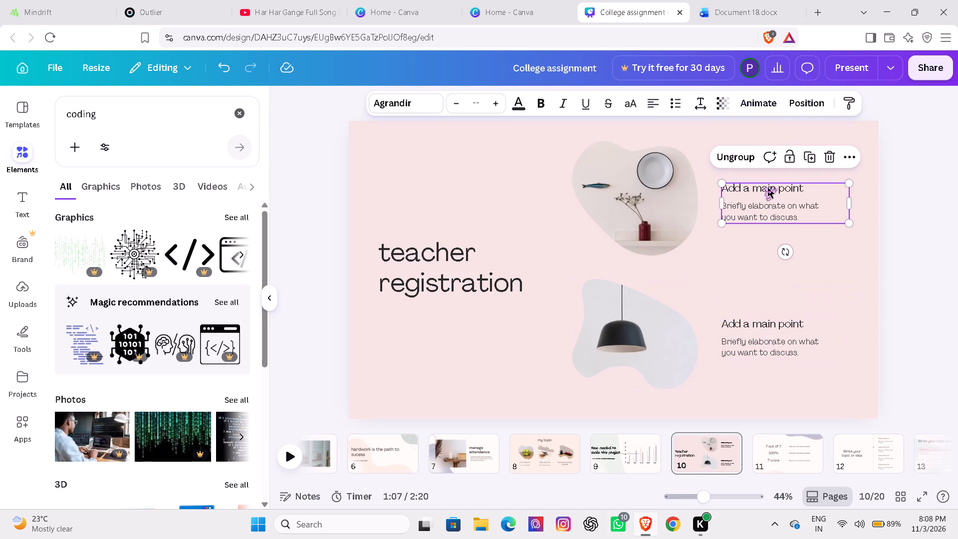
double_click(822, 208)
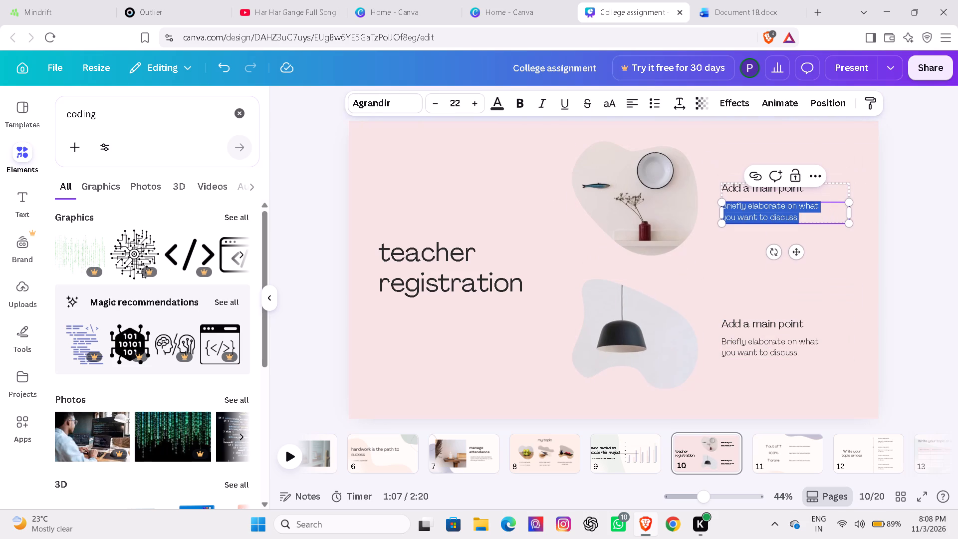
key("BackSpace")
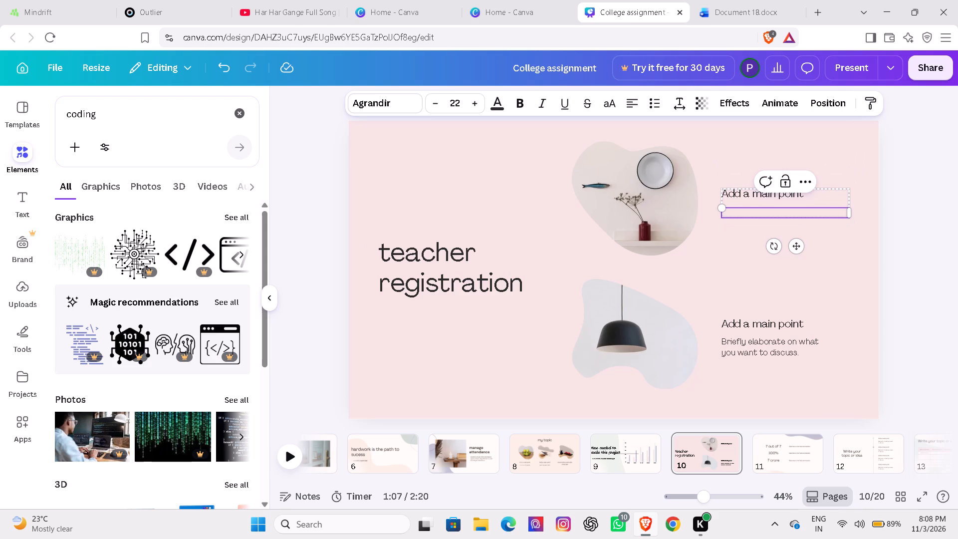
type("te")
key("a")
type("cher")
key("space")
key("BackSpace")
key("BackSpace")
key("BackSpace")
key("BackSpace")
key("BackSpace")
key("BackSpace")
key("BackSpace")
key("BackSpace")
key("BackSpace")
Replace the "Add a main point" title beside the vase photo with "teacher will login".
double_click(814, 194)
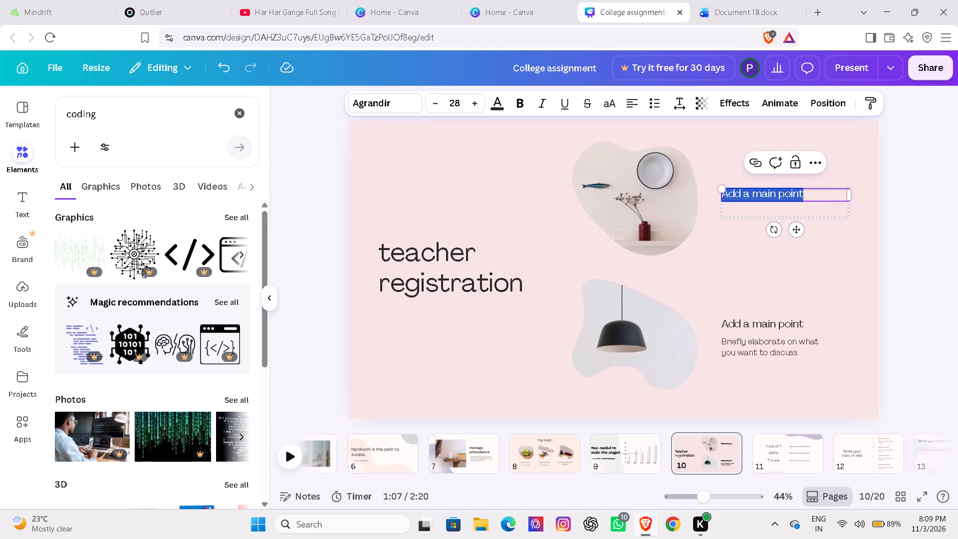
key("BackSpace")
type("te")
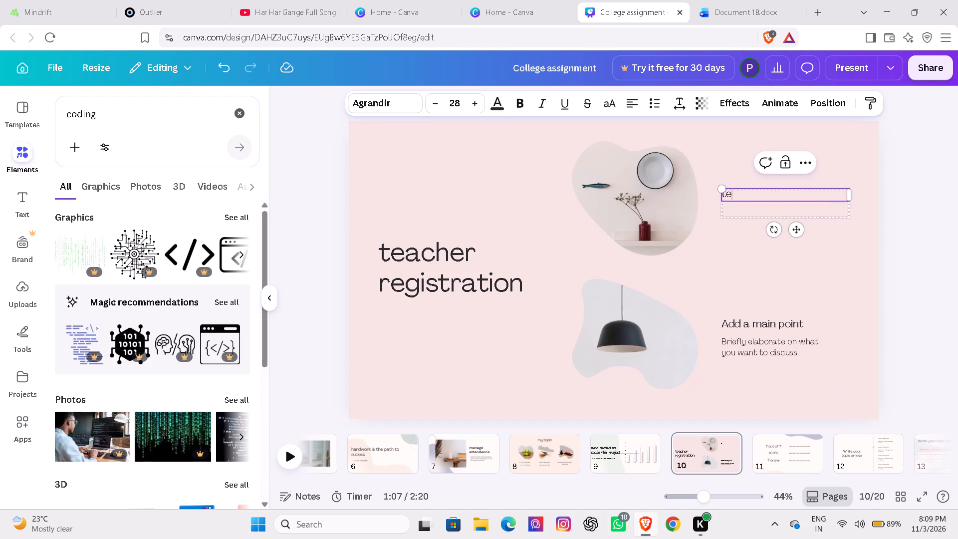
type("acher")
key("space")
type("will")
key("space")
type("login")
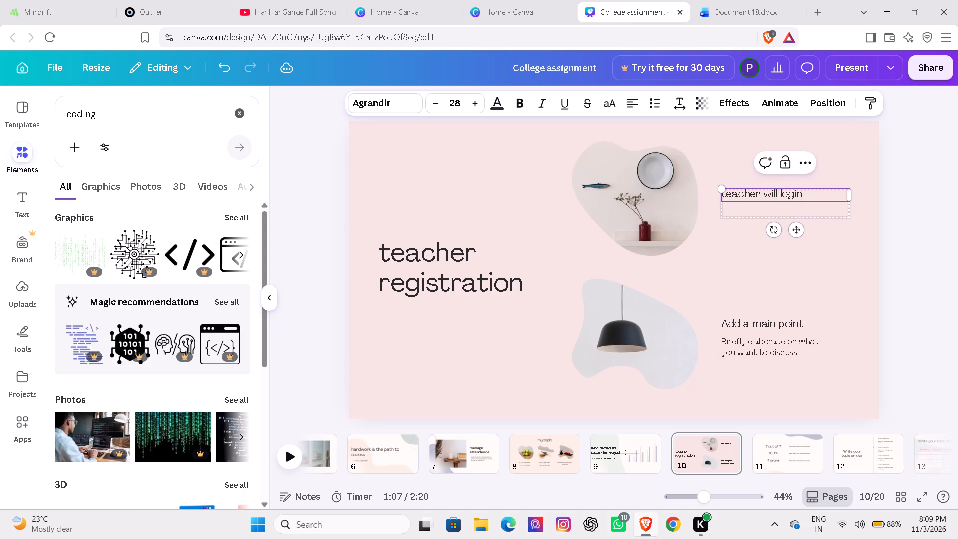
Clear the description text under the main point beside the lamp photo.
left_click(772, 333)
double_click(796, 336)
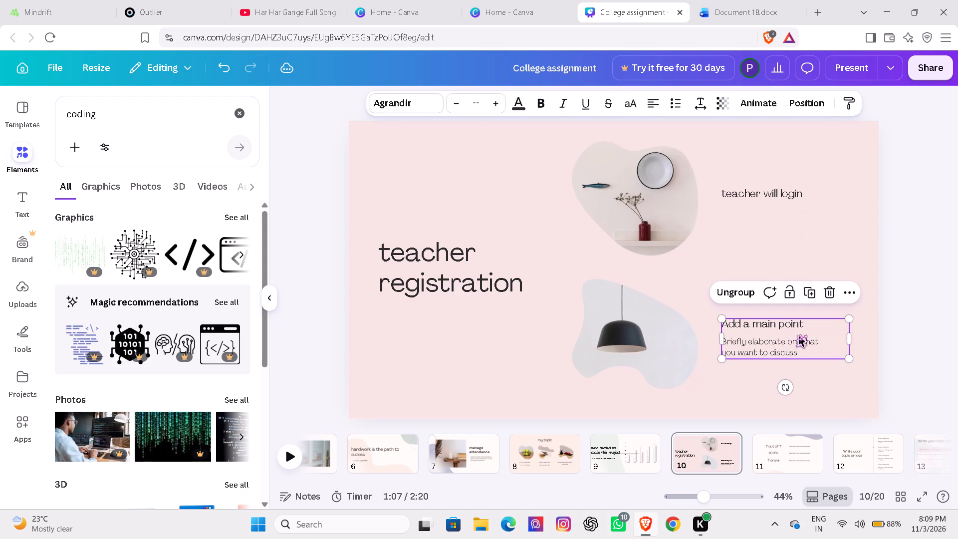
double_click(815, 347)
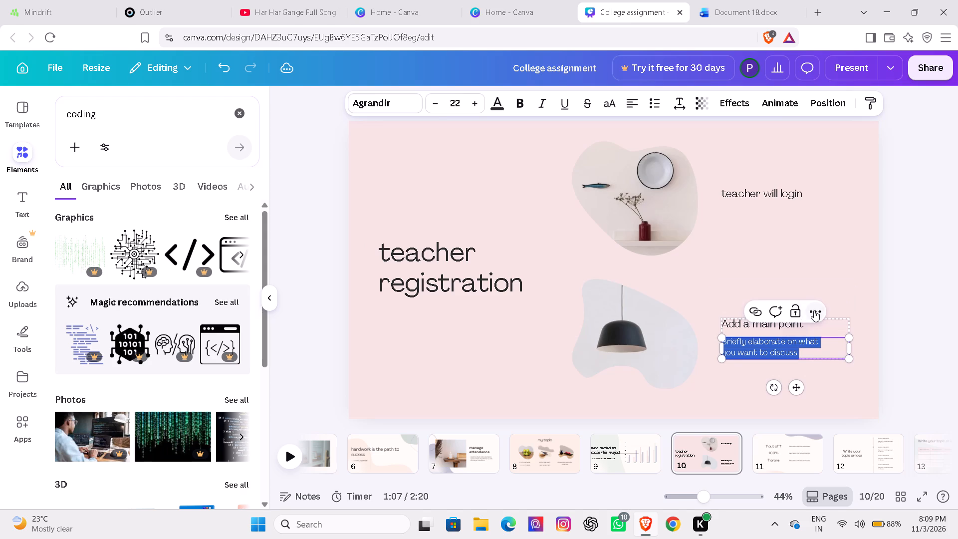
left_click(814, 310)
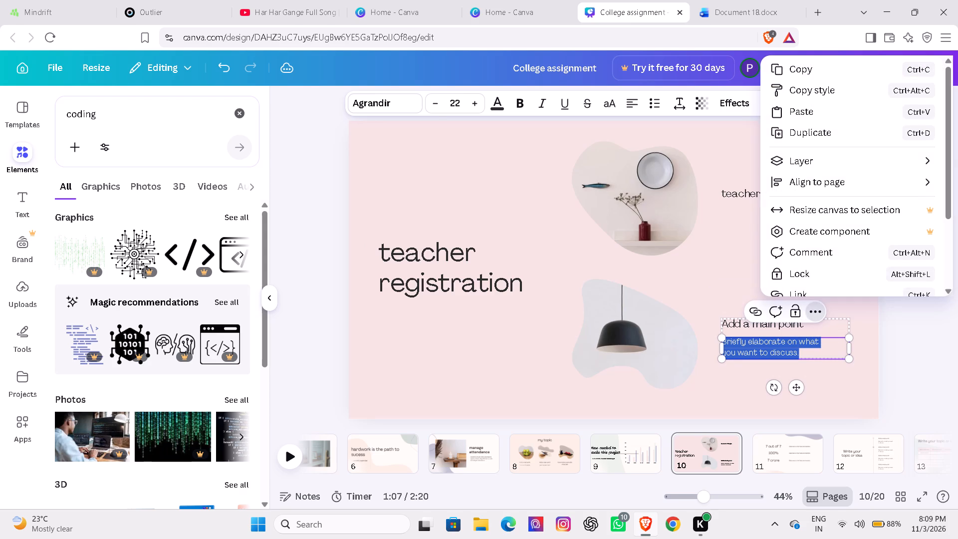
key("shift+Delete")
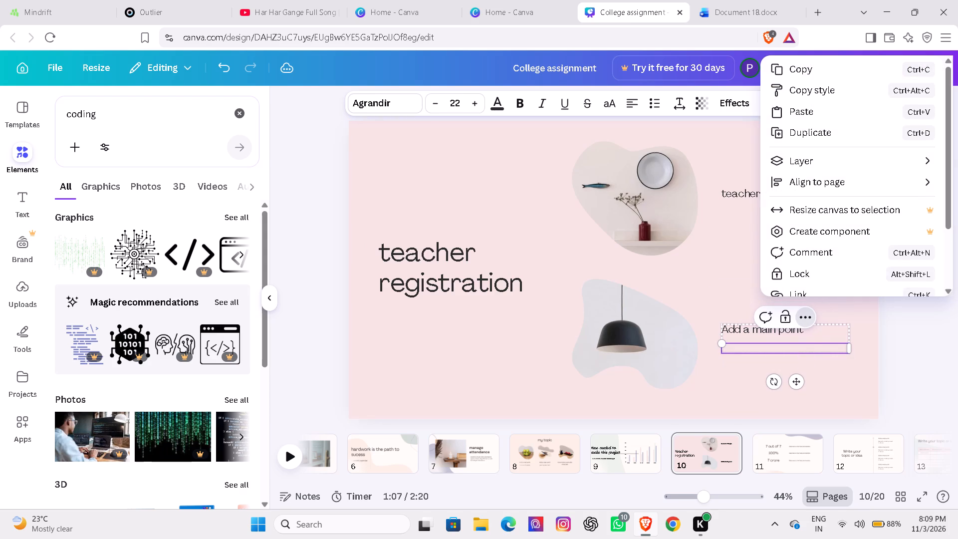
Replace the "Add a main point" title beside the lamp photo with "teacher will give online materials as per subject".
double_click(807, 335)
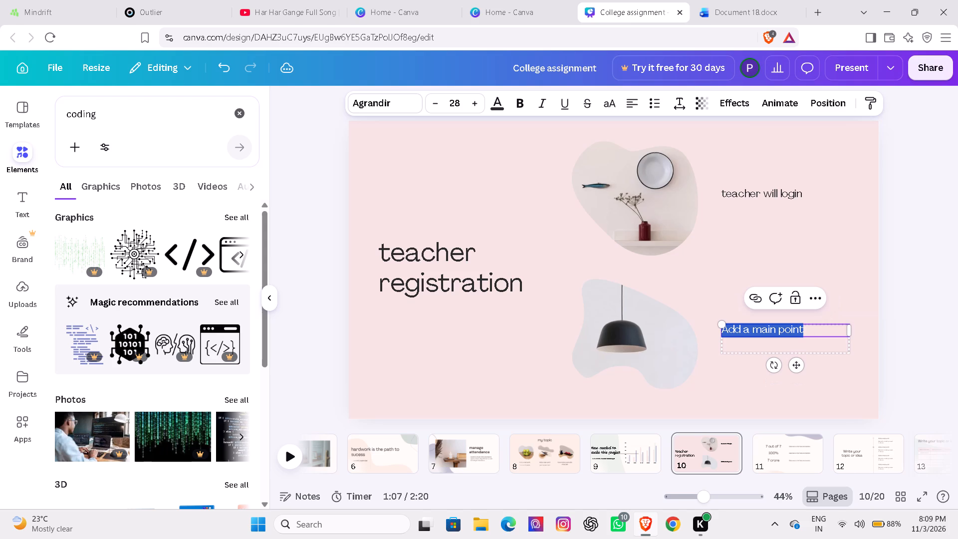
key("BackSpace")
type("teacher will give online")
key("space")
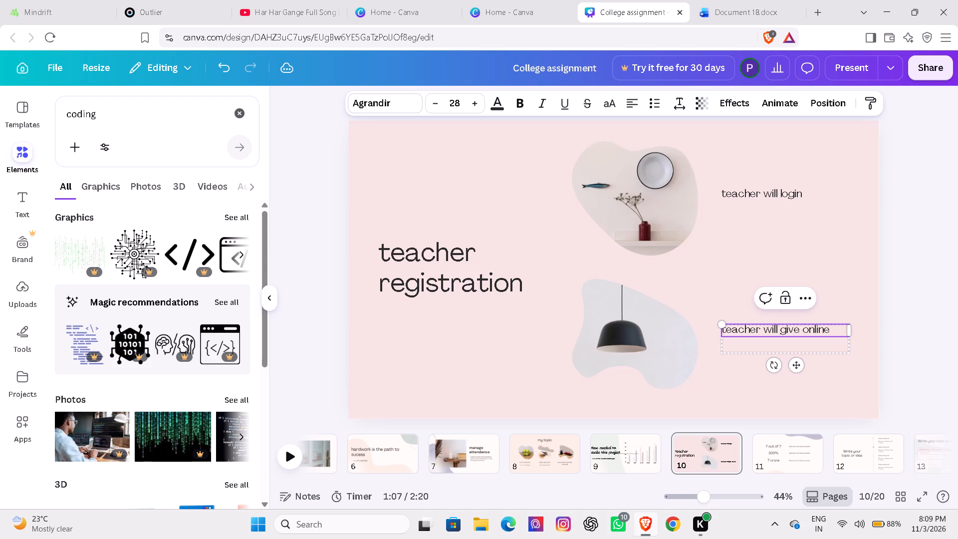
type("materi")
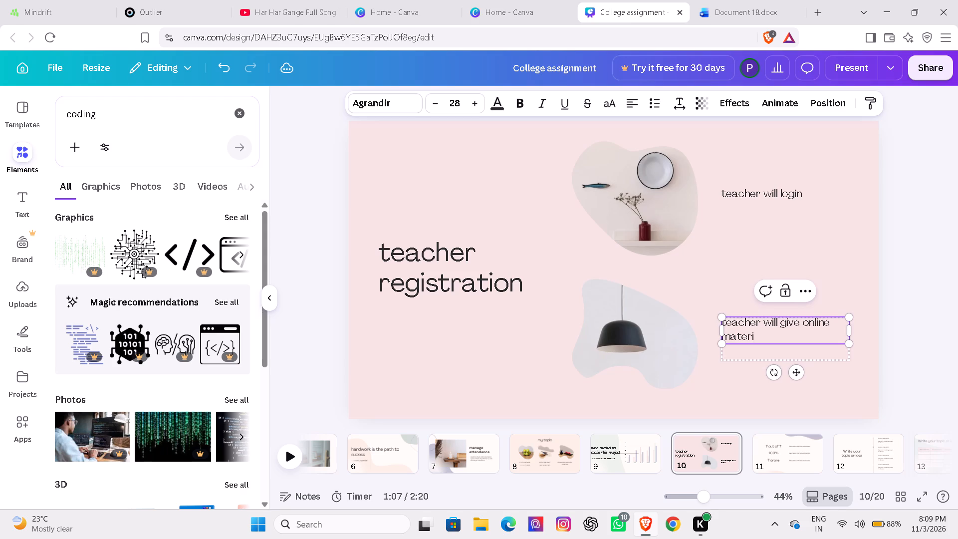
key("a")
key("l")
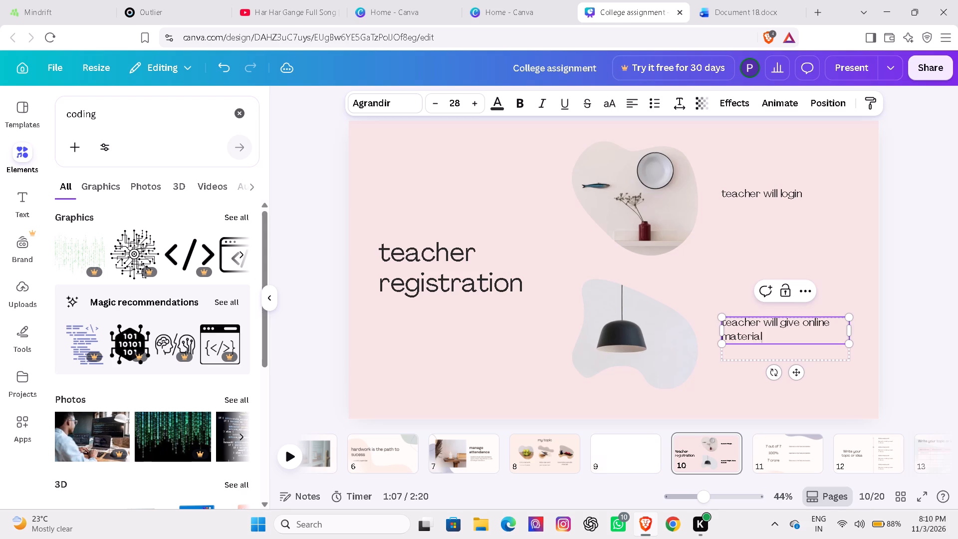
key("s")
key("space")
type("as")
key("space")
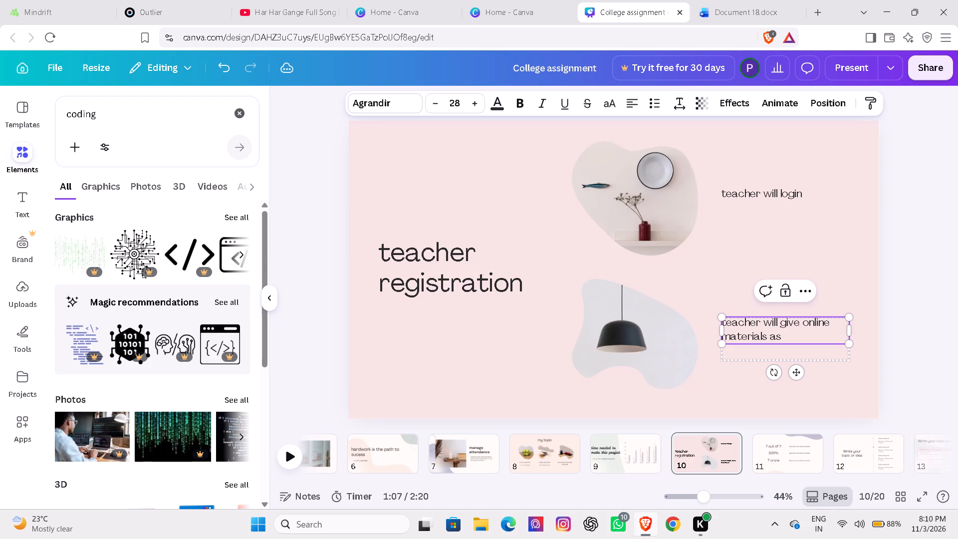
key("p")
type("er")
key("space")
key("s")
type("ubj")
key("e")
type("ct")
key("space")
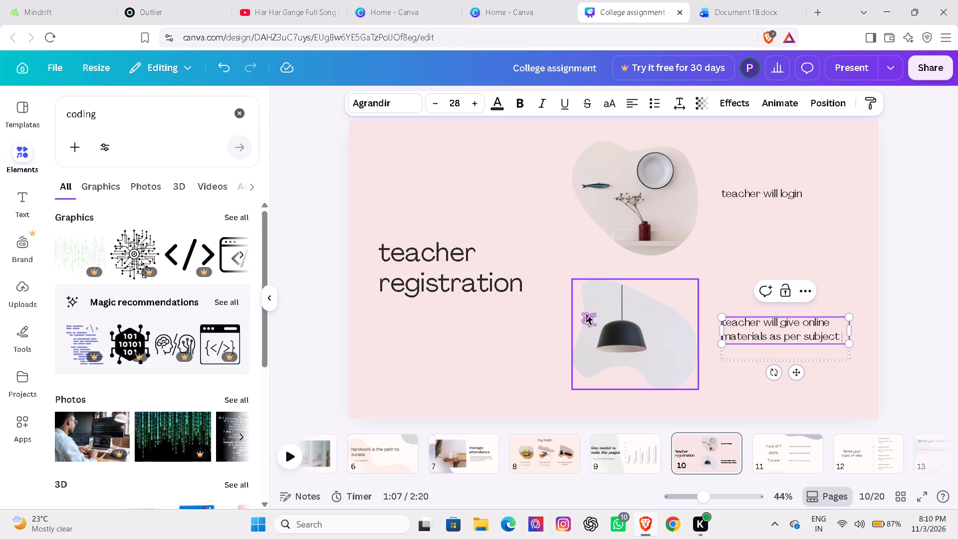
left_click(599, 319)
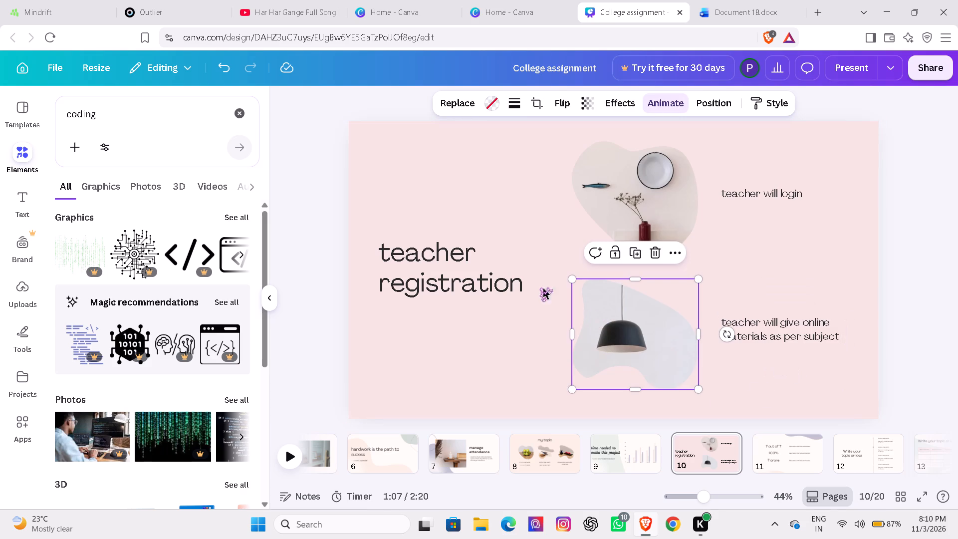
Enlarge the "teacher registration" heading on slide 10 slightly by extending its upper-left corner outward, to a font size of about 72.2.
left_click(432, 249)
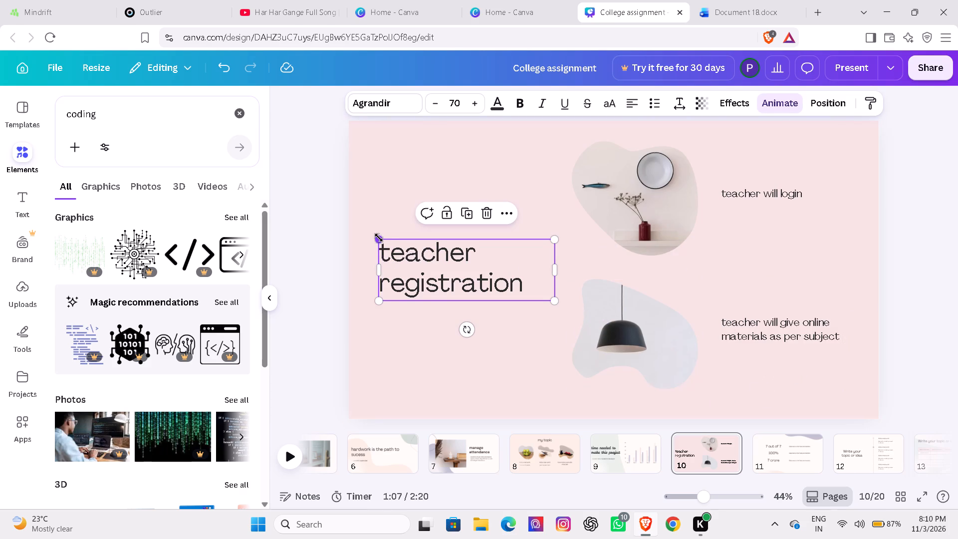
left_click_drag(379, 239, 376, 230)
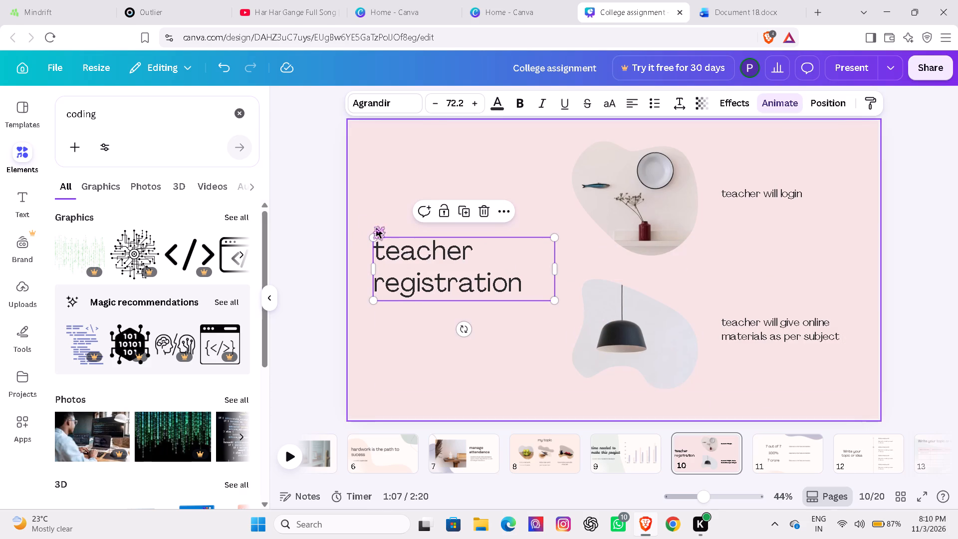
Change the font of the whole "teacher registration" heading to Amsterdam One.
left_click(383, 246)
left_click(373, 251)
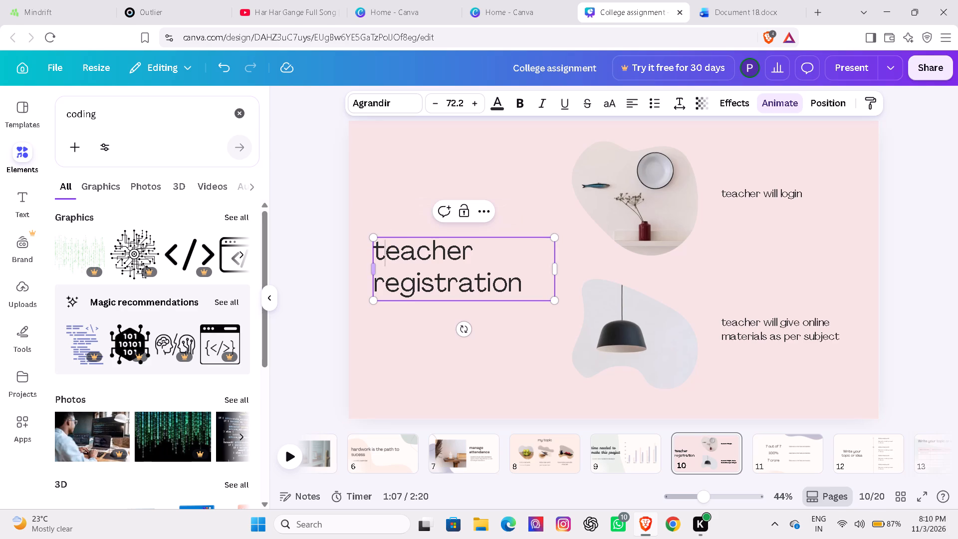
left_click_drag(524, 292, 487, 269)
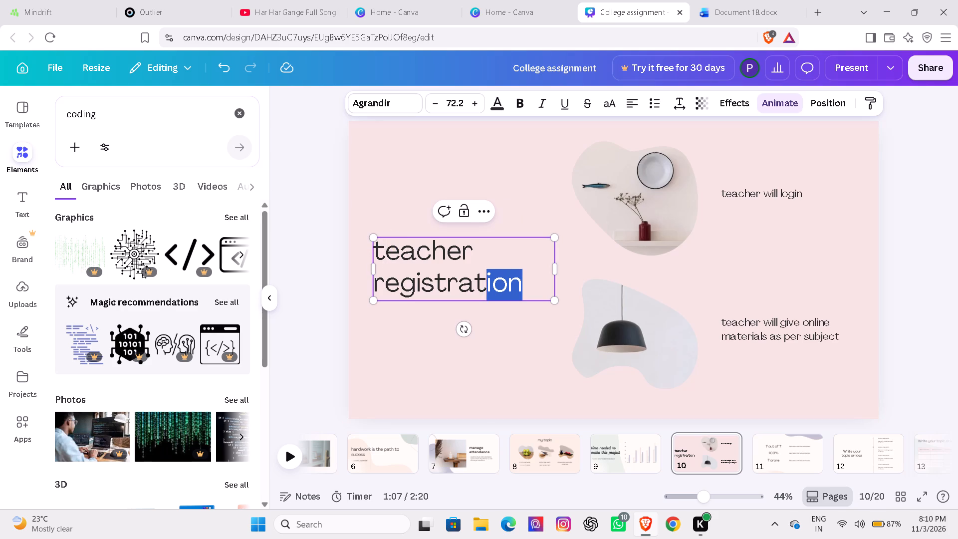
left_click_drag(487, 269, 482, 269)
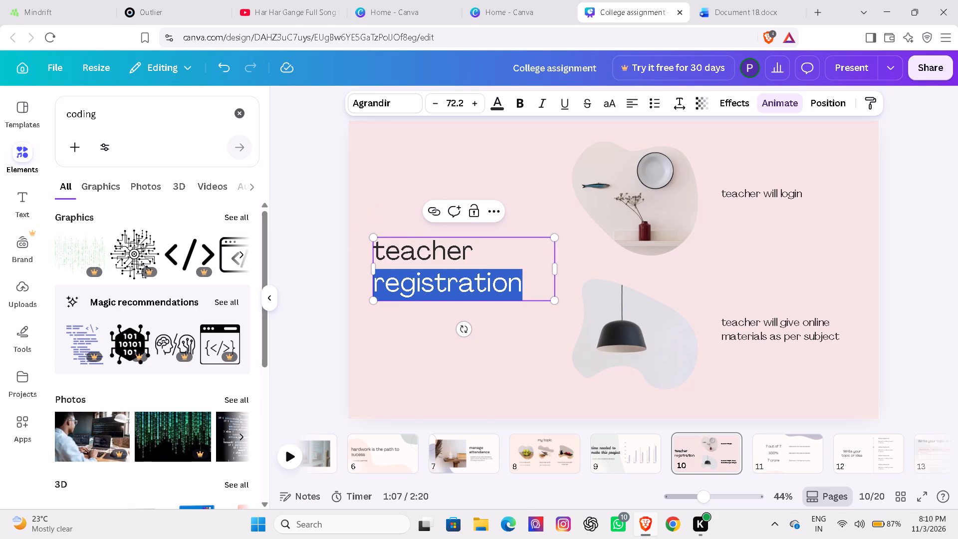
left_click(429, 259)
left_click_drag(378, 247, 520, 285)
left_click(409, 99)
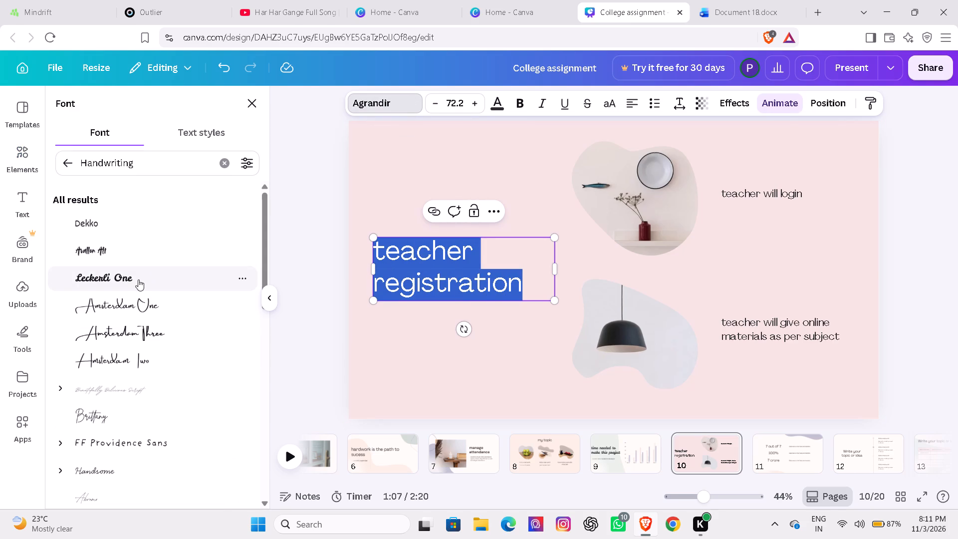
left_click(133, 307)
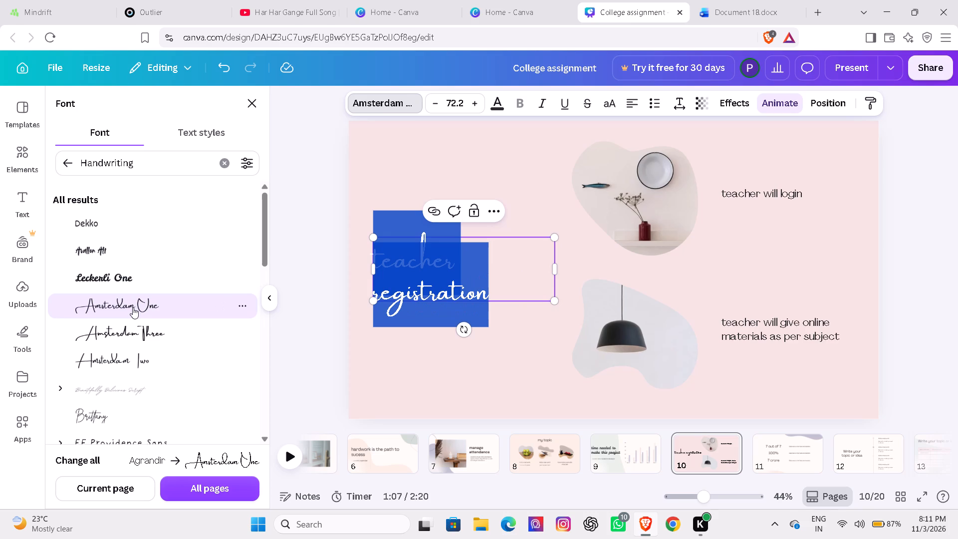
left_click(426, 399)
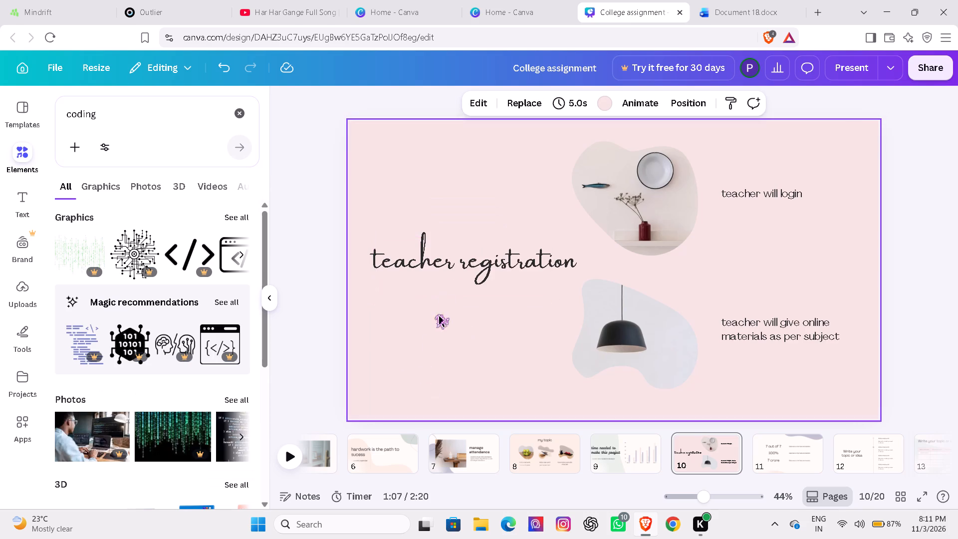
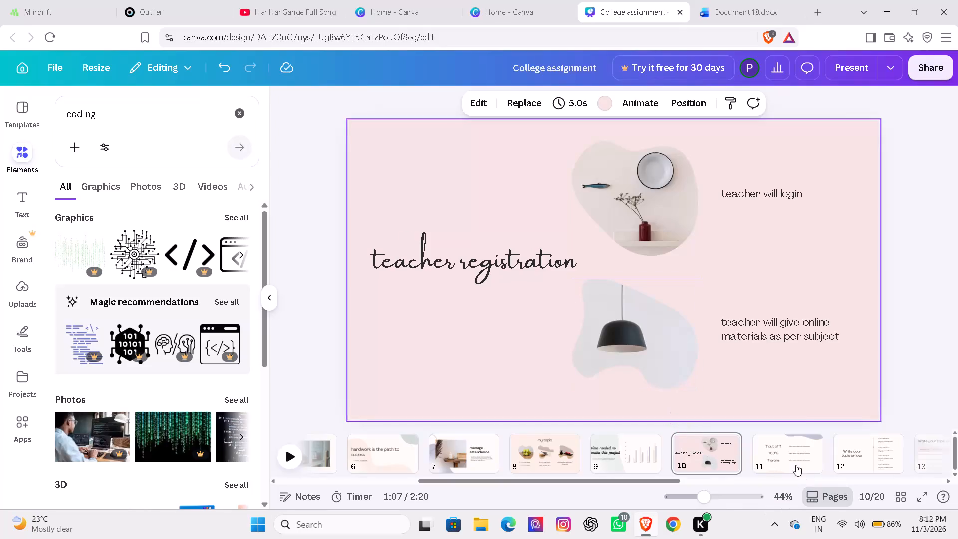
On slide 11, select the "Elaborate on the featured statistic." text beside "7 out of 7".
left_click(794, 465)
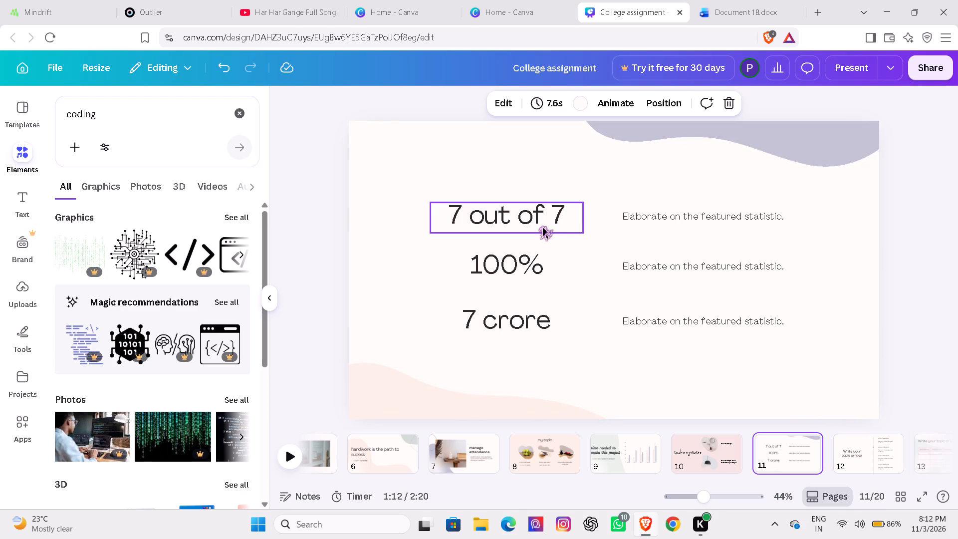
left_click(626, 215)
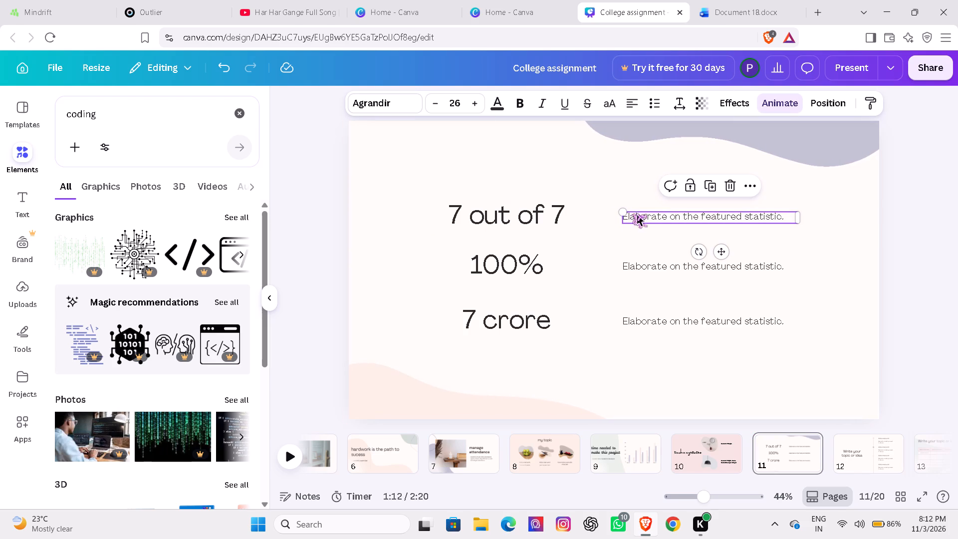
Replace the placeholder description beside "7 out of 7" on slide 11 with "marks distribution".
left_click(541, 221)
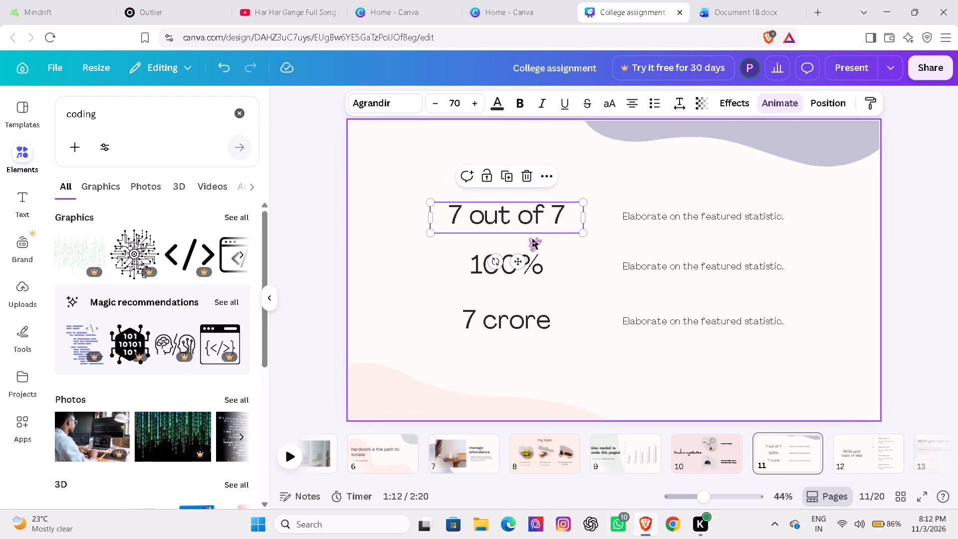
left_click(669, 227)
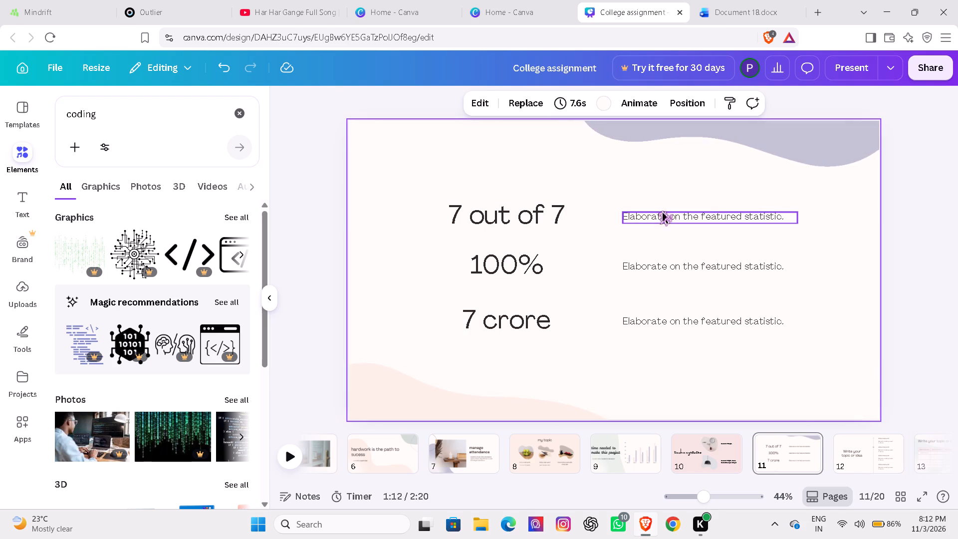
left_click(663, 215)
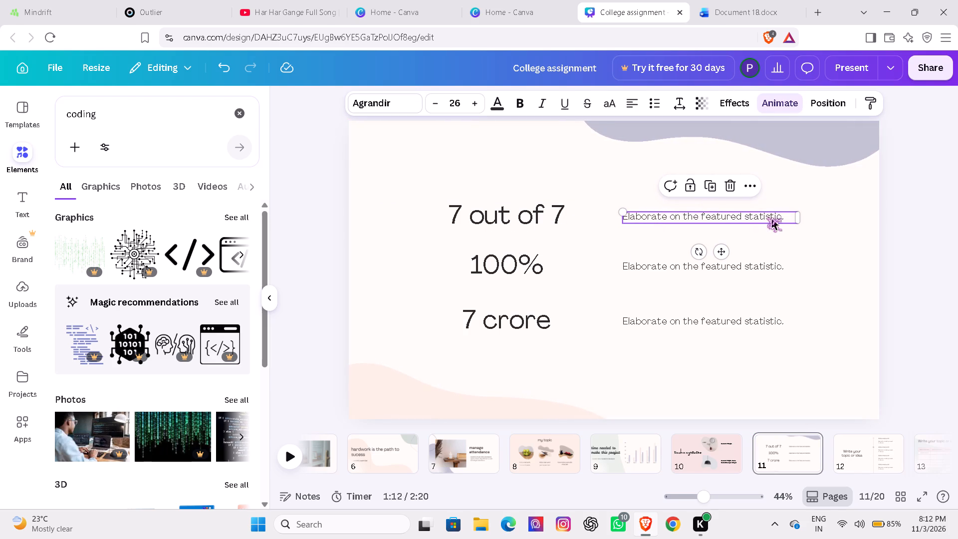
left_click(779, 213)
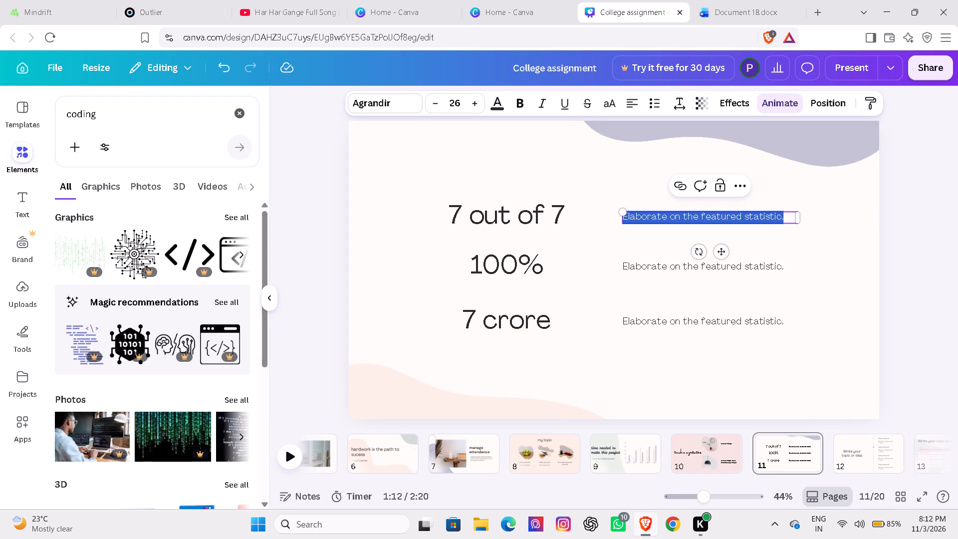
key("BackSpace")
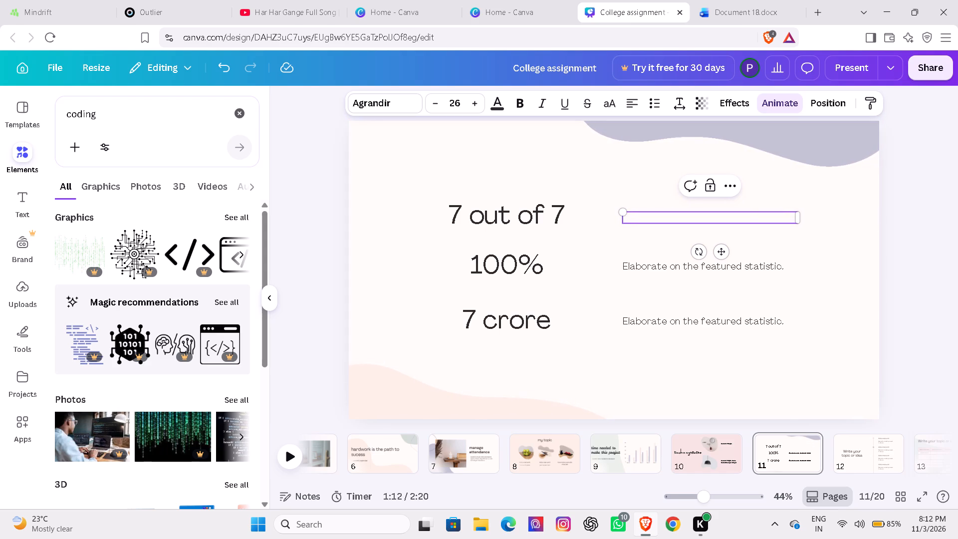
key("m")
type("ark")
type("s")
key("space")
type("di")
type("str")
key("i")
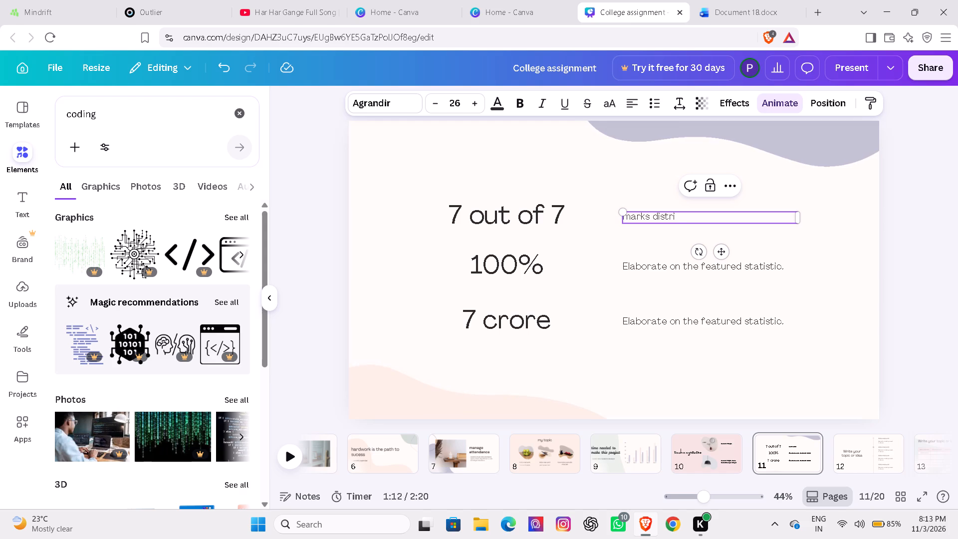
type("butio")
key("n")
Open the placeholder description beside "100%" on slide 11 for editing with all its text selected.
left_click(763, 269)
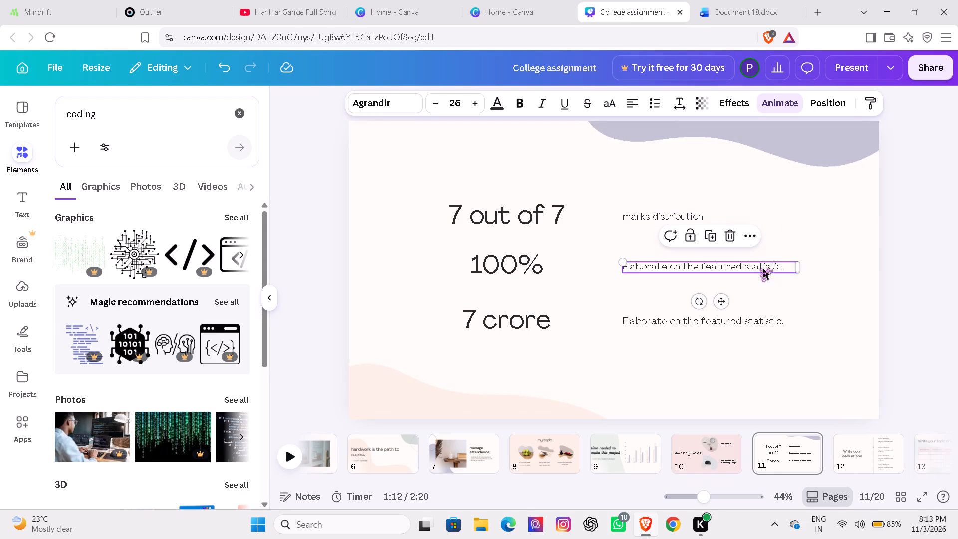
double_click(778, 266)
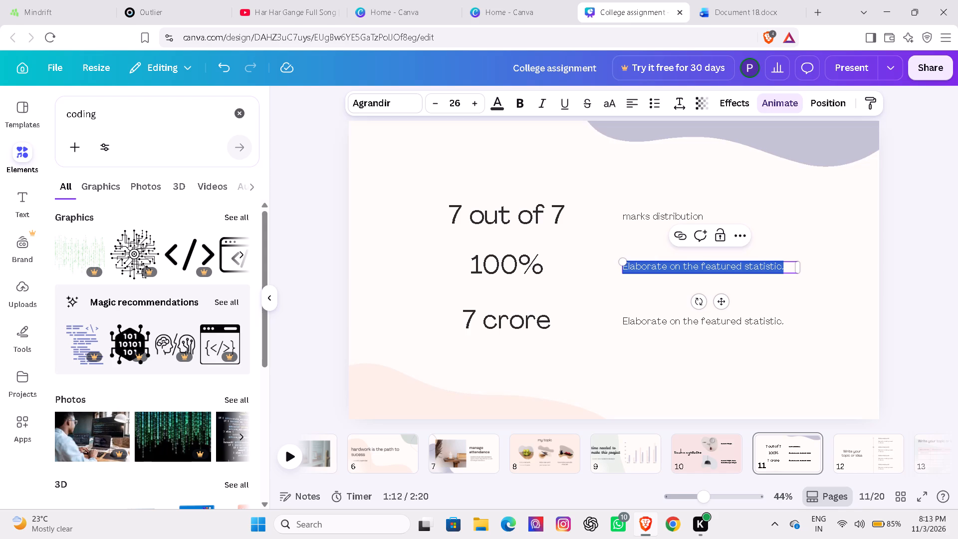
Replace the selected placeholder description beside "100%" on slide 11 with "percentage".
key("BackSpace")
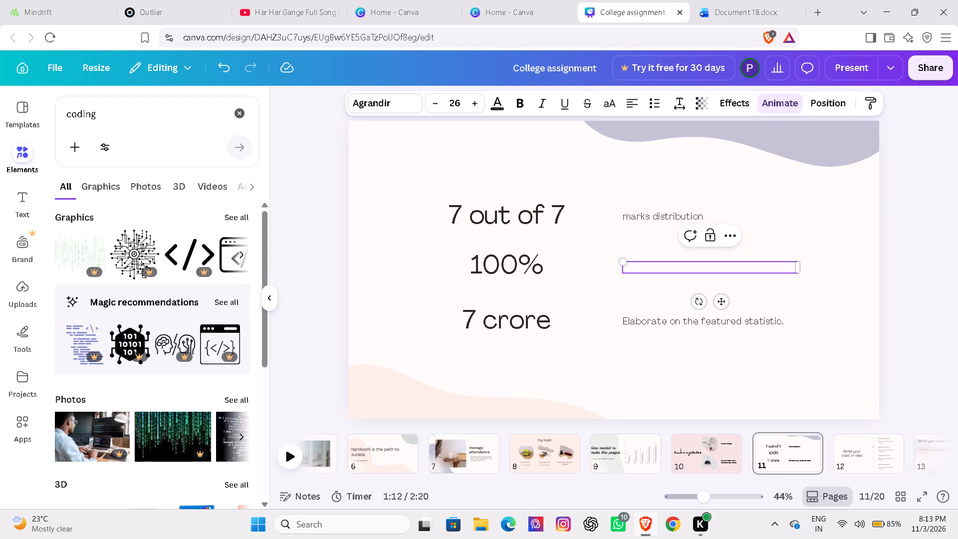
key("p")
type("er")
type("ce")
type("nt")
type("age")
Open the placeholder description beside "7 crore" on slide 11 for editing.
double_click(793, 321)
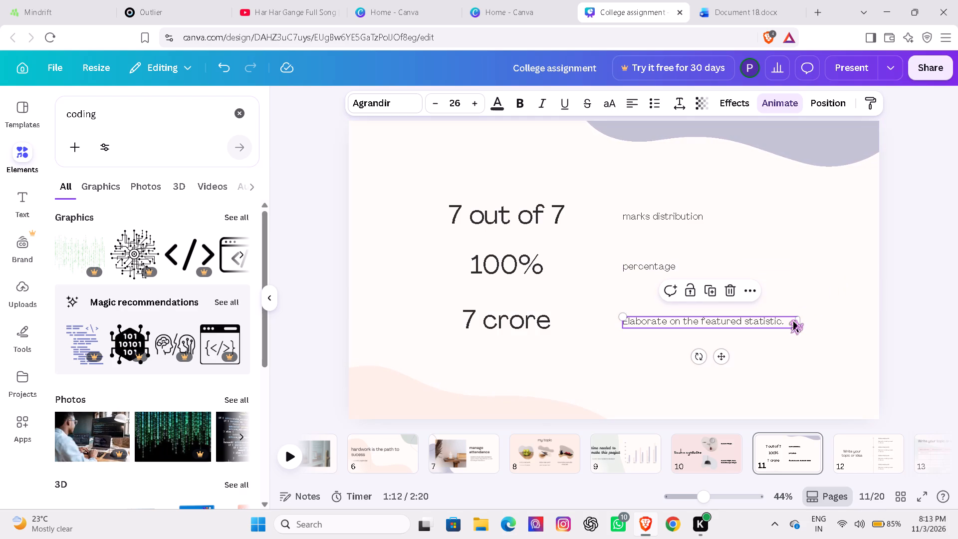
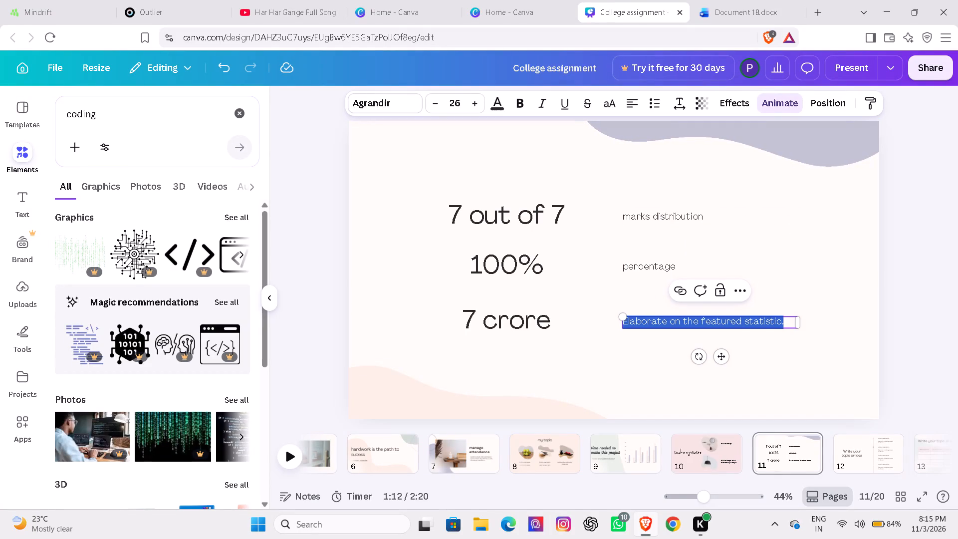
Replace the placeholder description beside "7 crore" on slide 11 with "number of users".
double_click(784, 322)
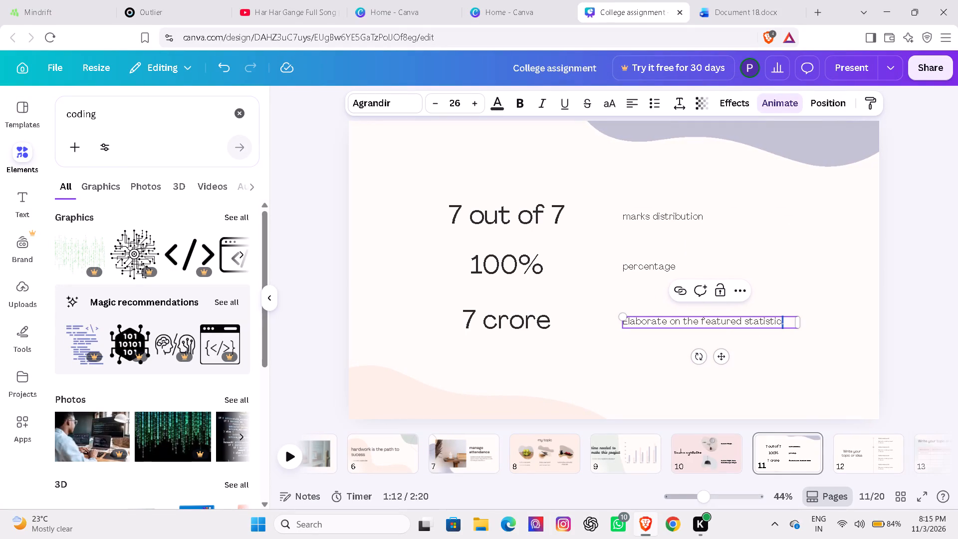
key("BackSpace")
key("BackSpace")
key("BackSpace")
key("BackSpace")
key("BackSpace")
key("BackSpace")
key("BackSpace")
key("BackSpace")
key("BackSpace")
key("BackSpace")
key("BackSpace")
key("BackSpace")
key("BackSpace")
key("BackSpace")
key("BackSpace")
key("BackSpace")
key("BackSpace")
key("BackSpace")
key("BackSpace")
key("BackSpace")
key("BackSpace")
key("BackSpace")
key("BackSpace")
key("BackSpace")
key("BackSpace")
key("BackSpace")
key("BackSpace")
key("BackSpace")
key("BackSpace")
key("BackSpace")
key("BackSpace")
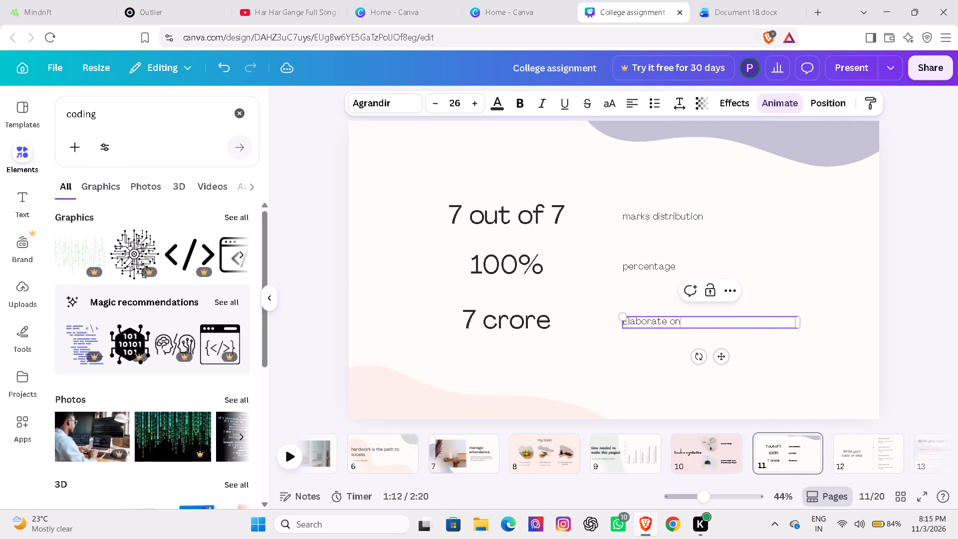
key("BackSpace")
key("BackSpace")
type("numb")
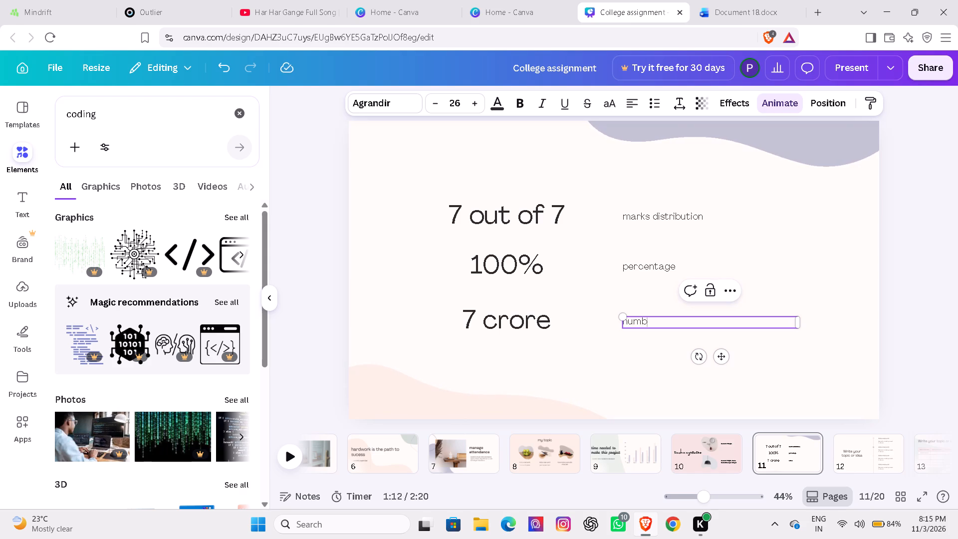
type("er")
key("space")
type("od")
key("BackSpace")
type("f")
key("space")
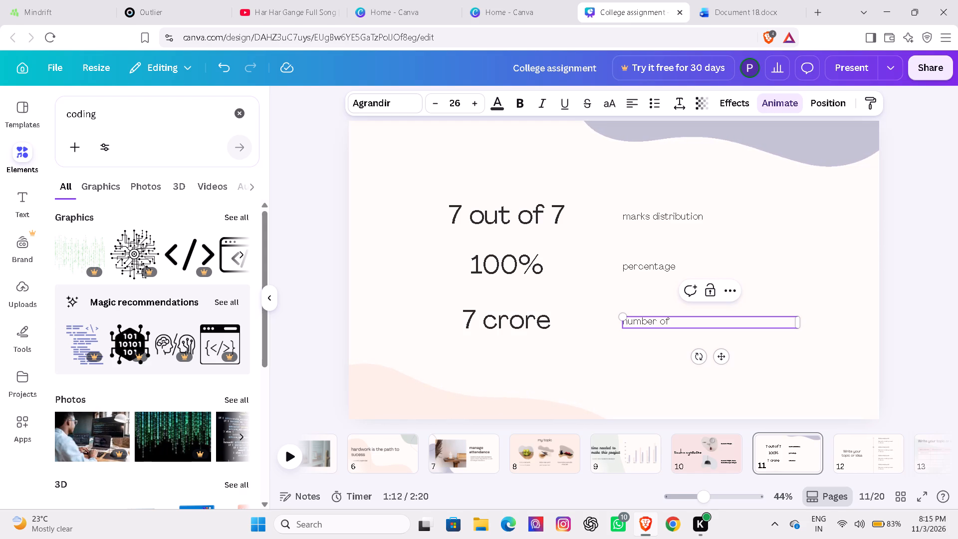
key("u")
type("sers")
Replace the placeholder heading "Write your topic or idea" on slide 12 with "beautiful ui".
left_click(842, 444)
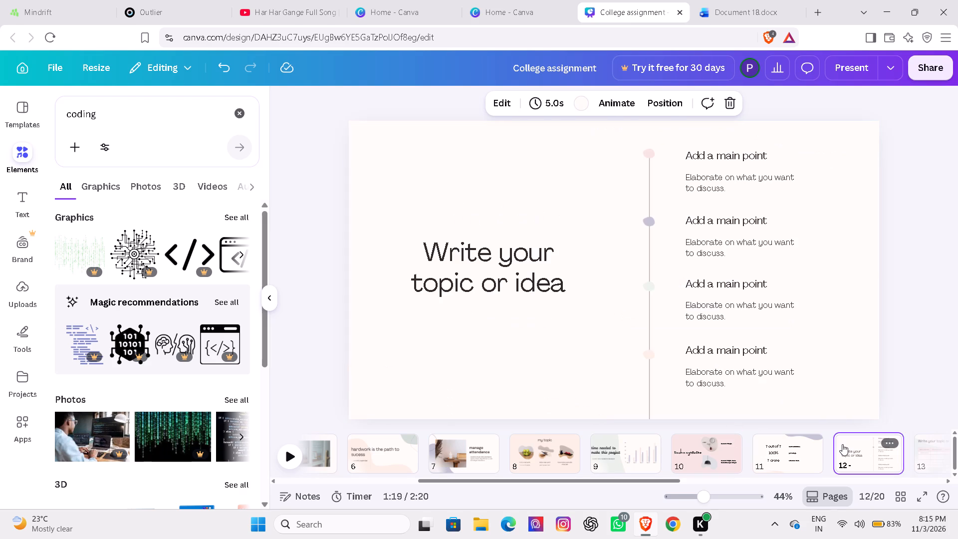
left_click(545, 287)
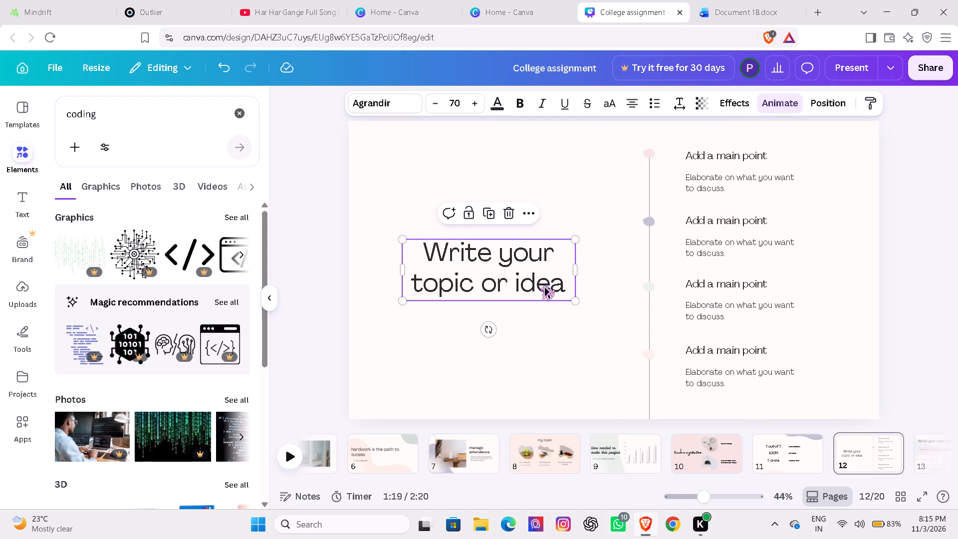
double_click(558, 287)
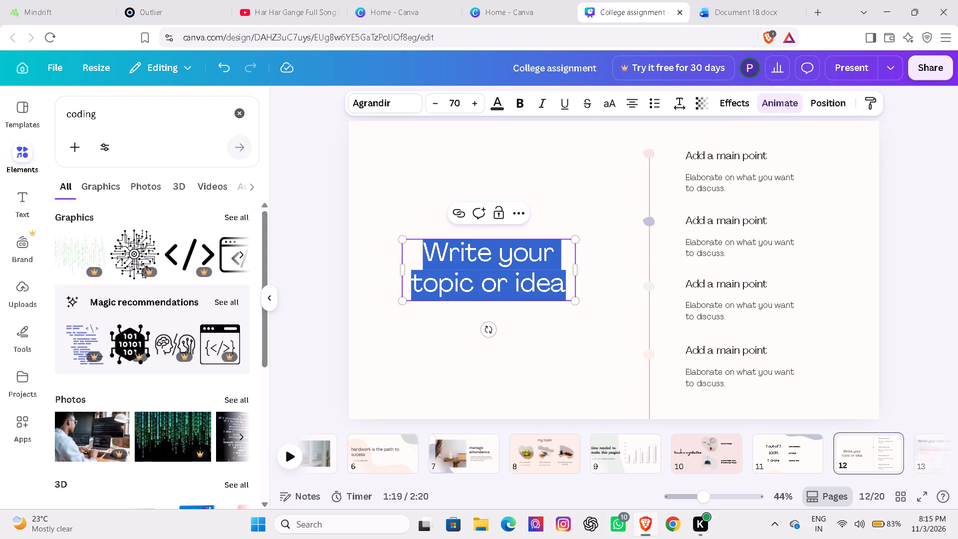
key("BackSpace")
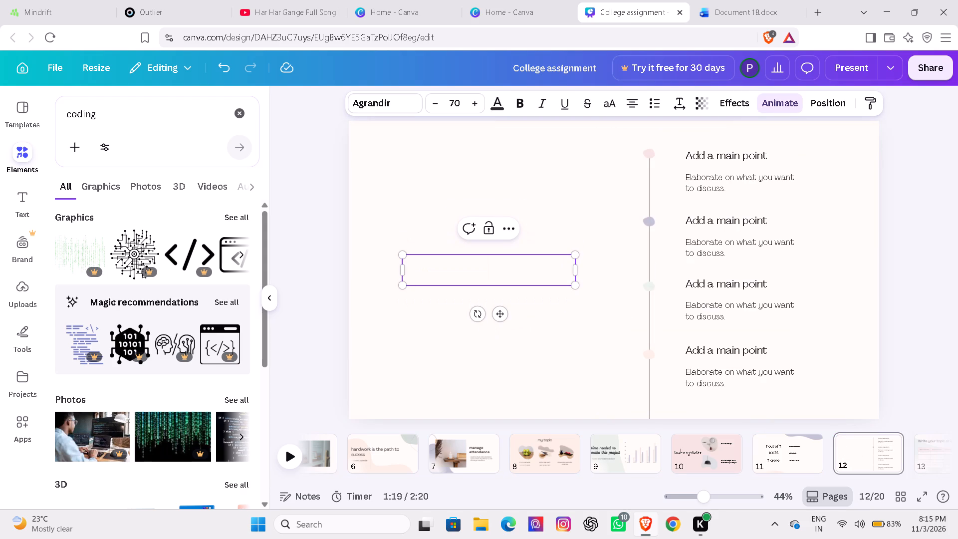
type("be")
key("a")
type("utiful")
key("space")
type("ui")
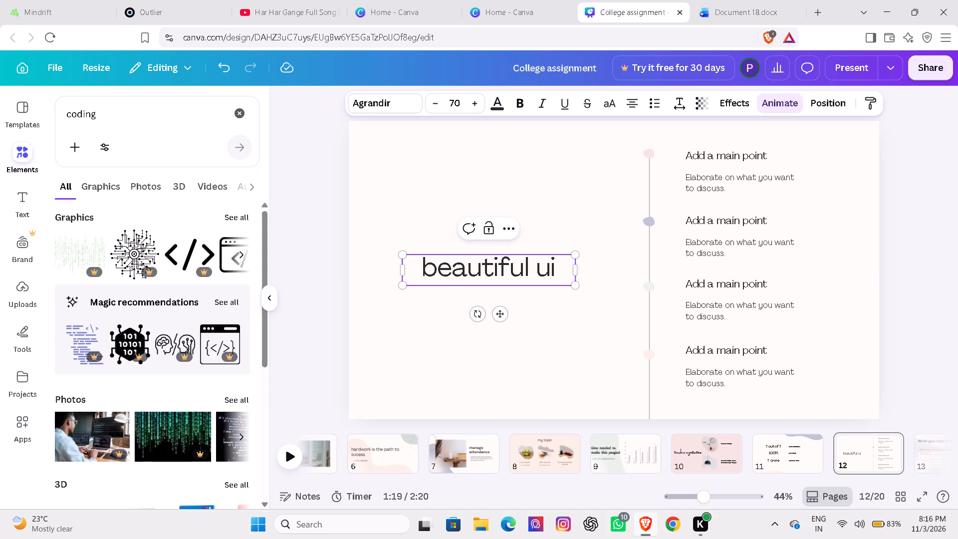
Scale up the "beautiful ui" heading on slide 12 slightly, to a font size of about 72.
left_click_drag(400, 257, 403, 206)
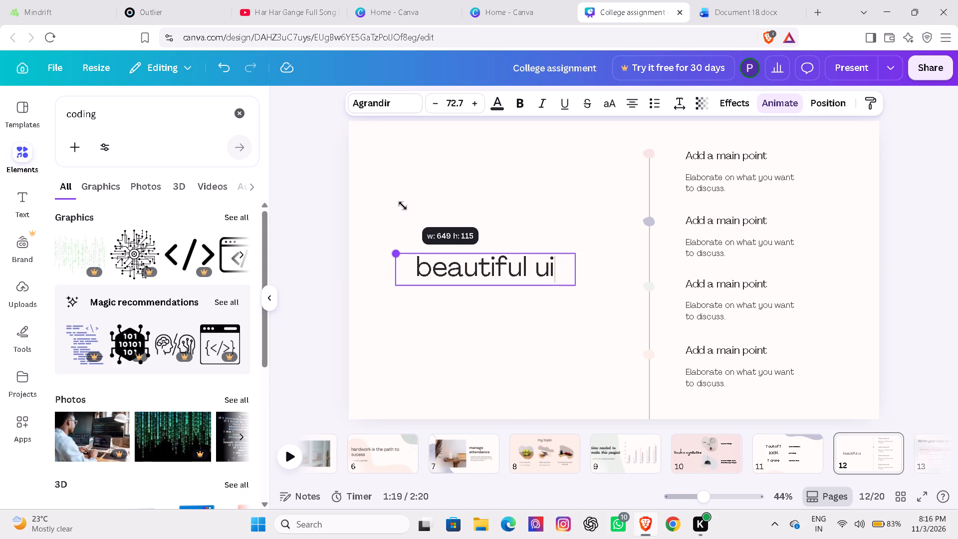
left_click_drag(403, 206, 403, 211)
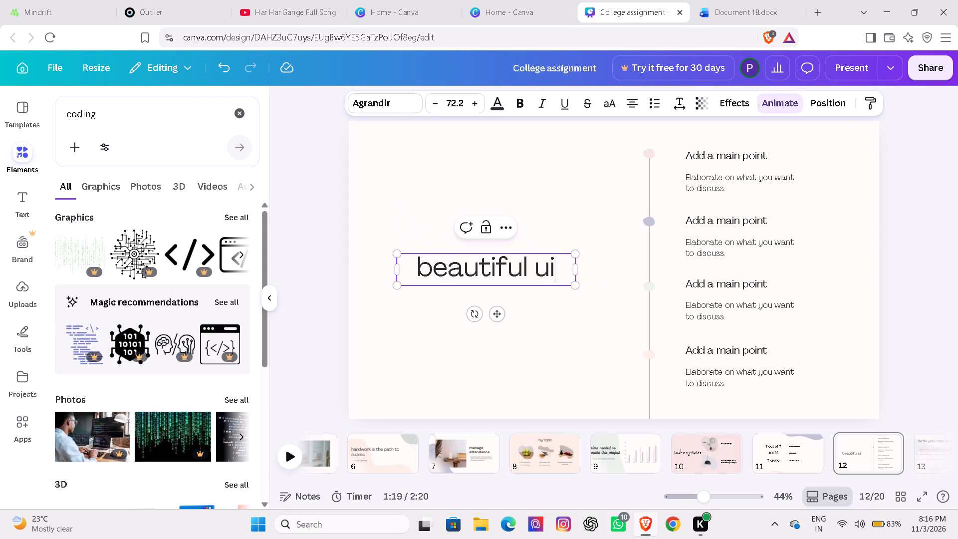